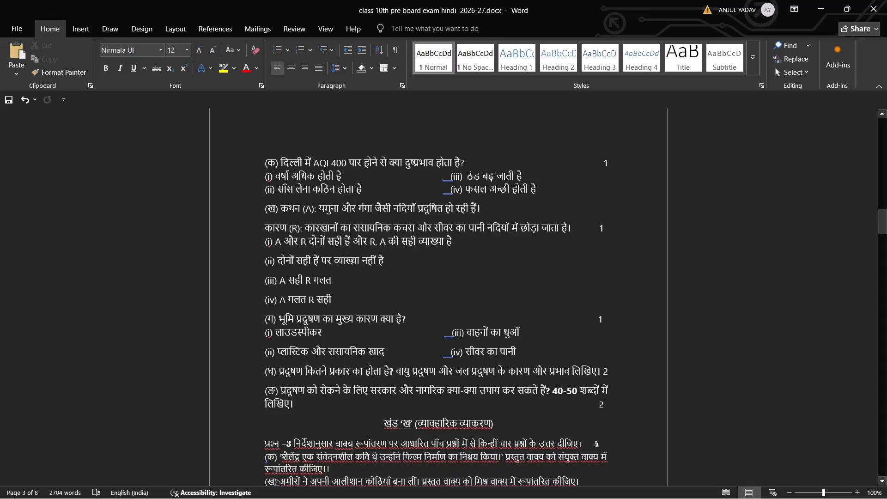
# Add an en dash and the number 1 after the exam title बोर्ड पूर्व परीक्षा in the paper's header.
pyautogui.scroll(8, 424, 353)
pyautogui.scroll(9, 423, 498)
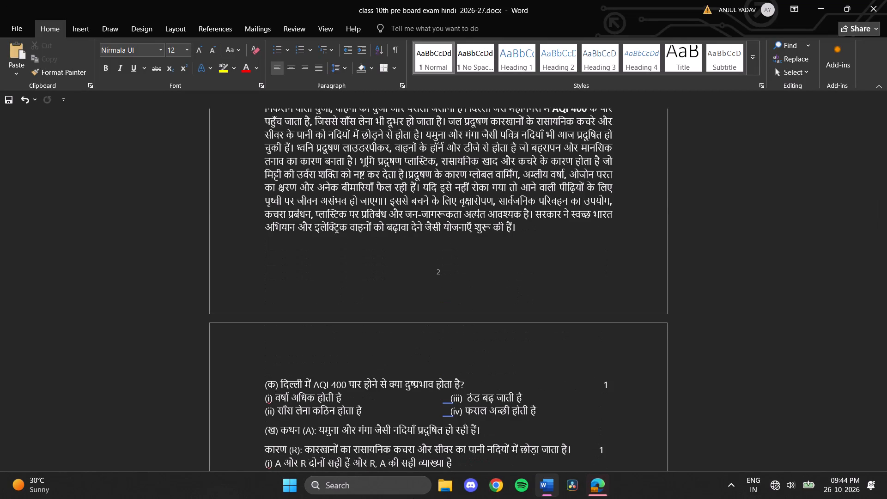
pyautogui.scroll(6, 364, 395)
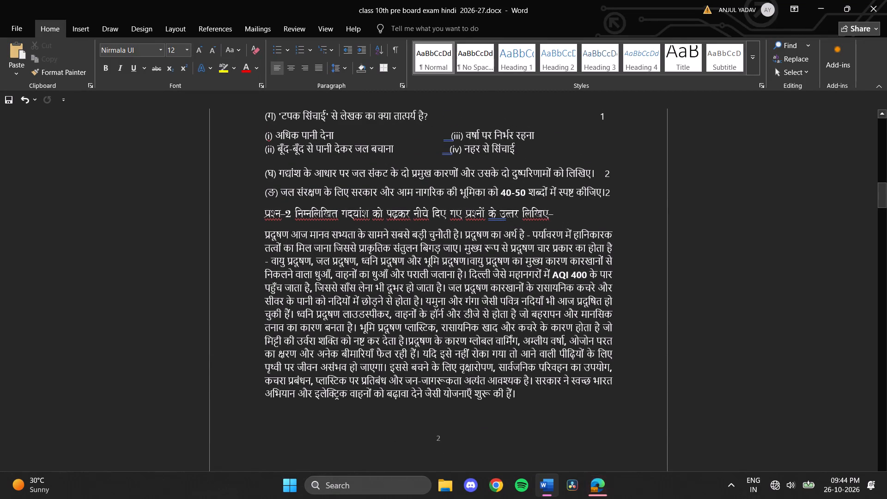
pyautogui.scroll(5, 367, 382)
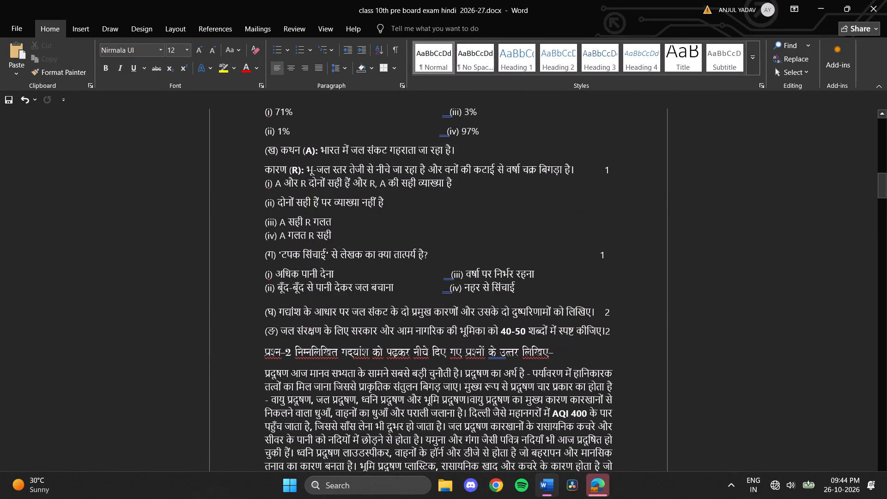
pyautogui.scroll(4, 386, 372)
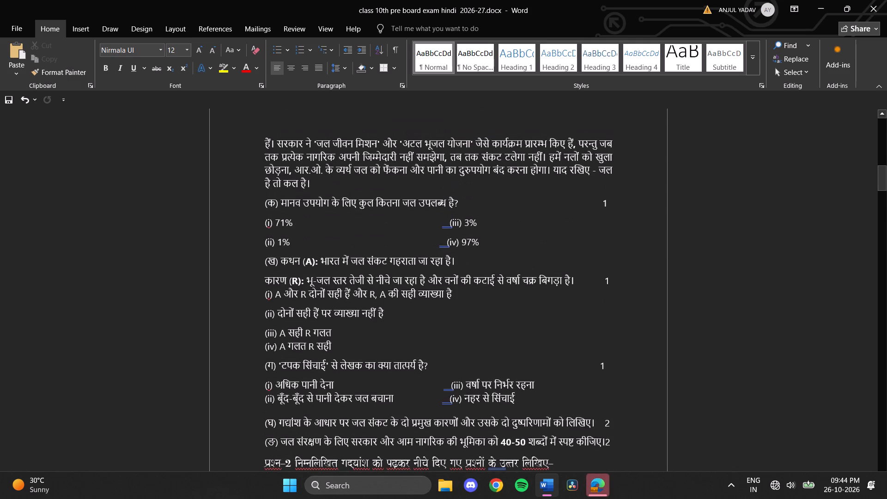
pyautogui.scroll(5, 386, 372)
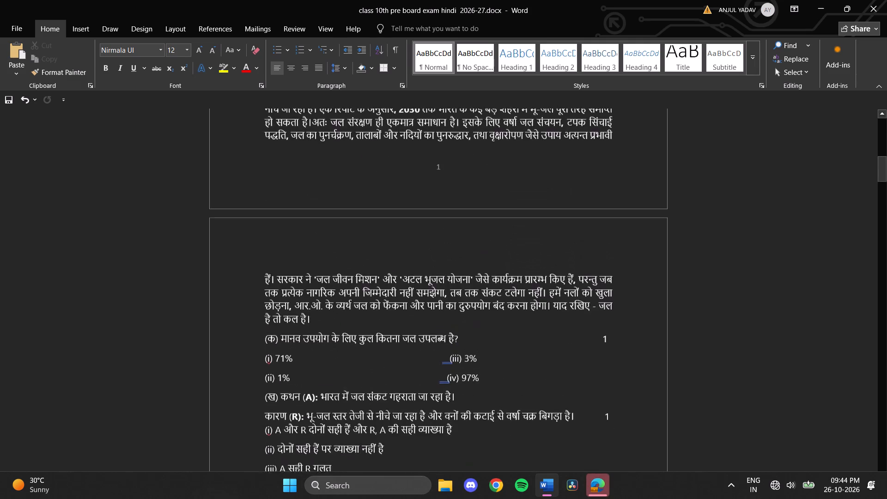
pyautogui.scroll(10, 386, 372)
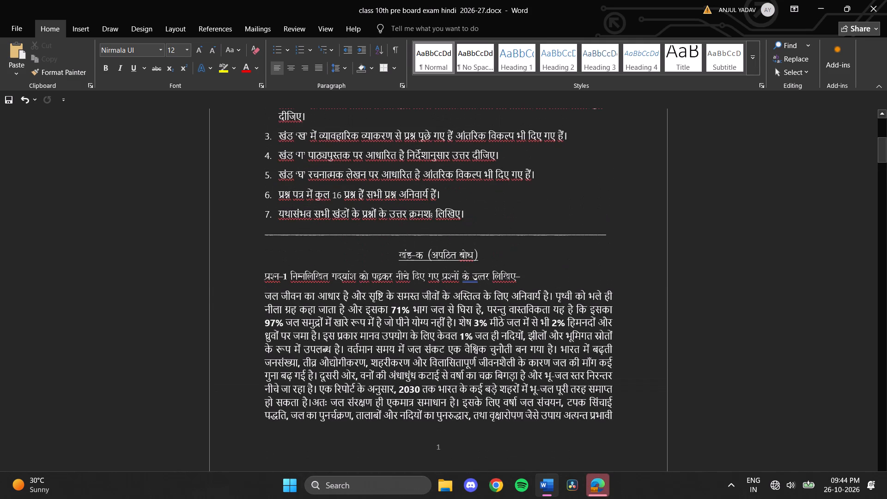
pyautogui.scroll(7, 383, 381)
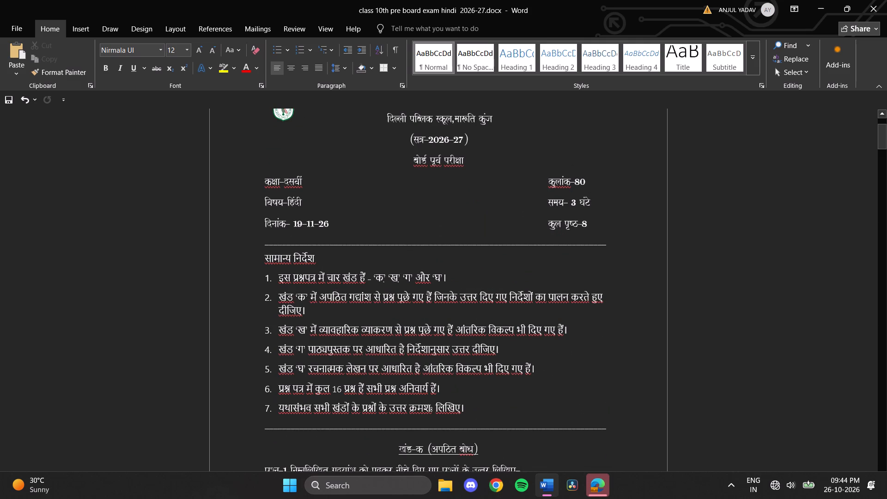
pyautogui.click(465, 161)
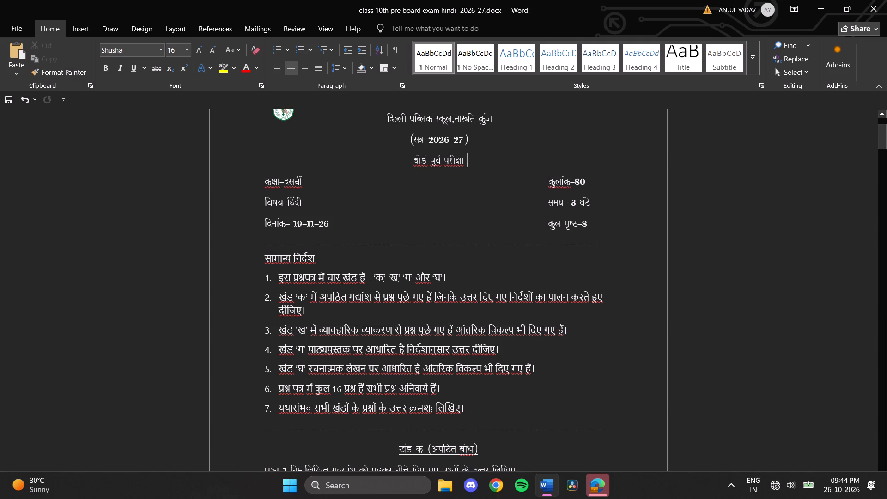
pyautogui.hotkey('alt', '0')
pyautogui.hotkey('alt', '1')
pyautogui.hotkey('alt', '5')
pyautogui.hotkey('alt', '0')
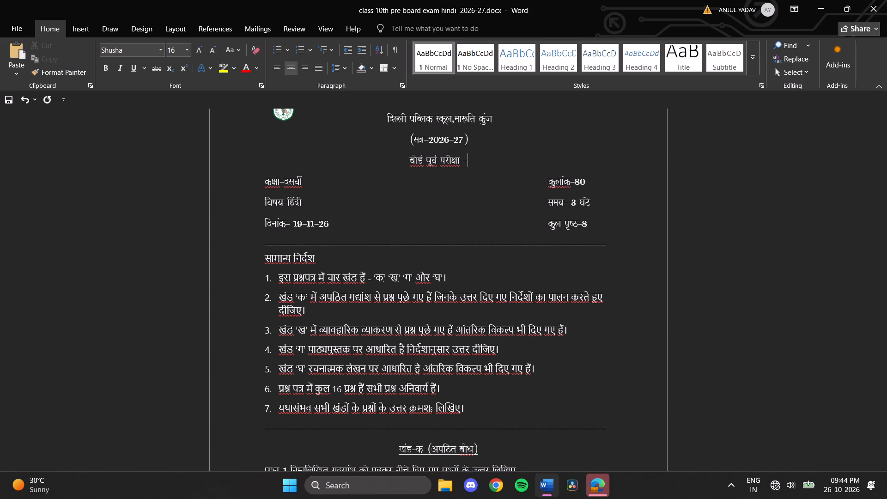
pyautogui.press('1')
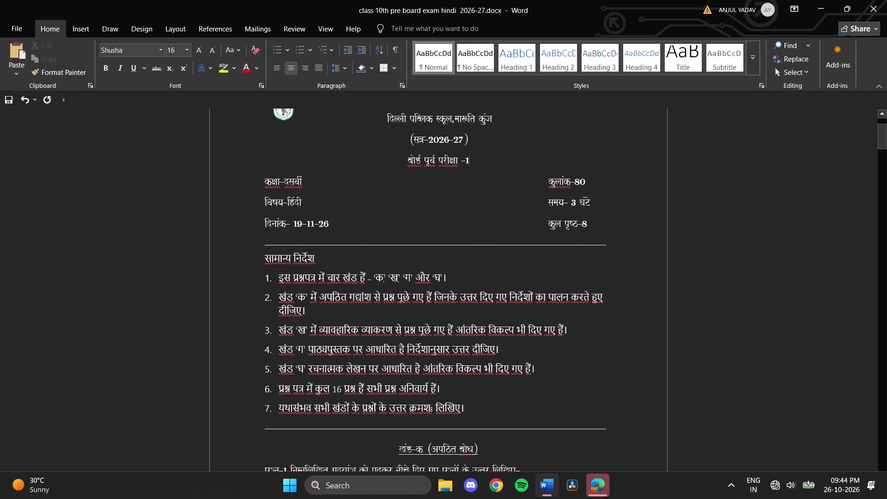
# Review the general instructions, the first reading passage under प्रश्न-1 and its questions.
pyautogui.scroll(-1, 411, 213)
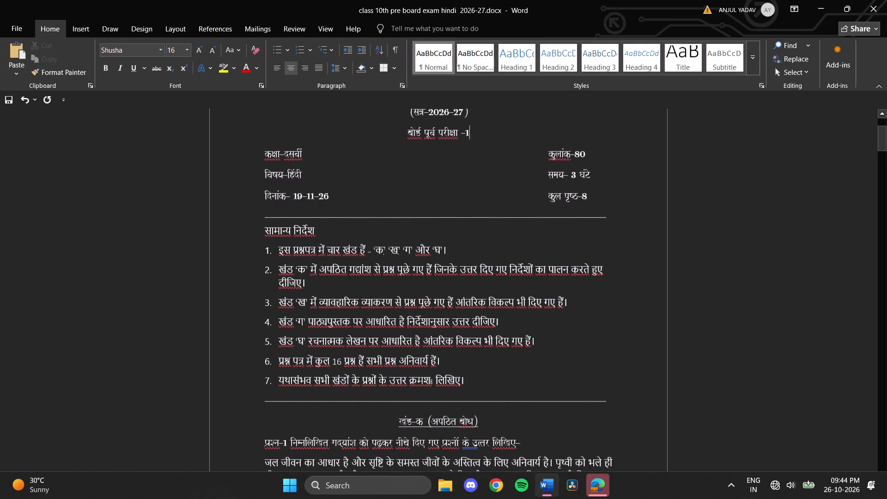
pyautogui.scroll(-12, 411, 213)
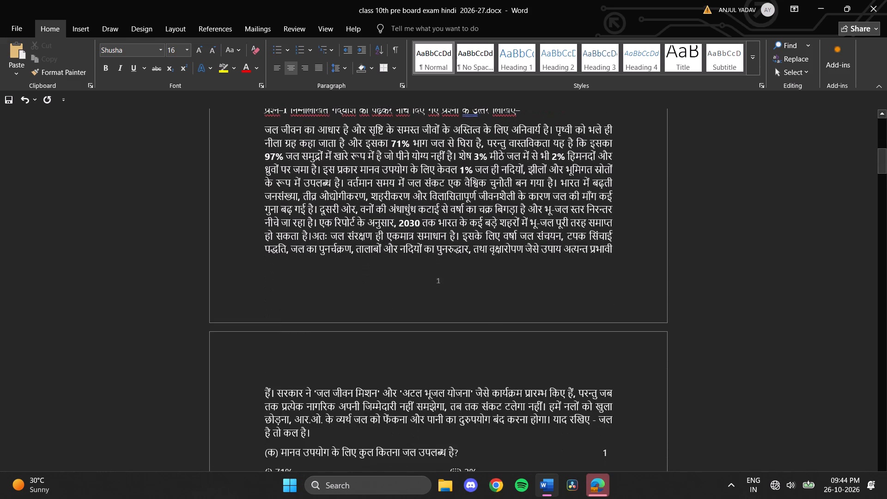
pyautogui.scroll(-10, 411, 213)
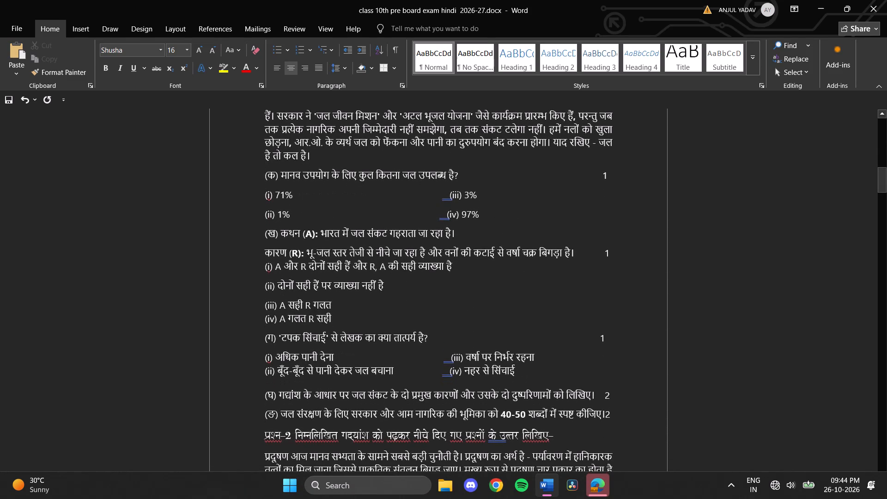
pyautogui.scroll(1, 411, 213)
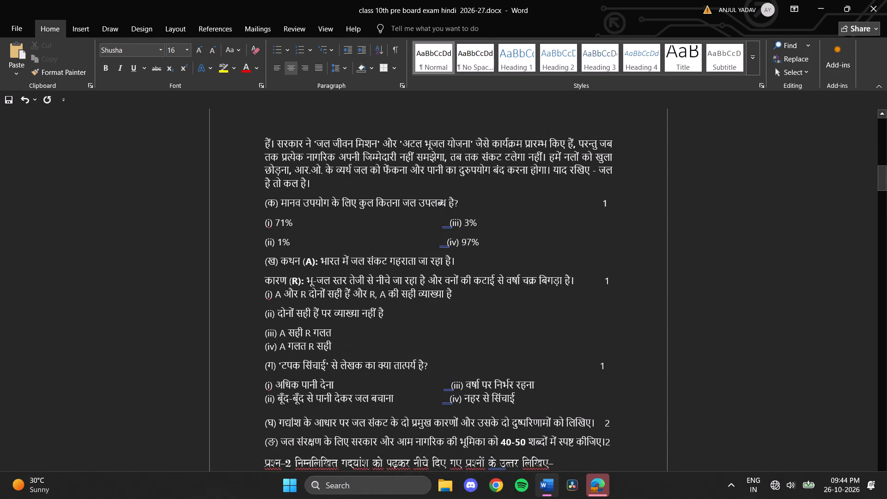
pyautogui.scroll(4, 411, 213)
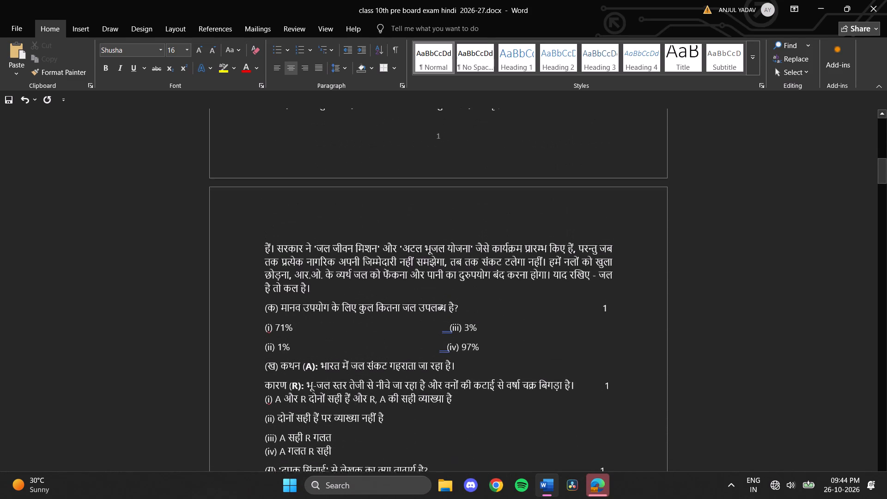
pyautogui.scroll(11, 411, 213)
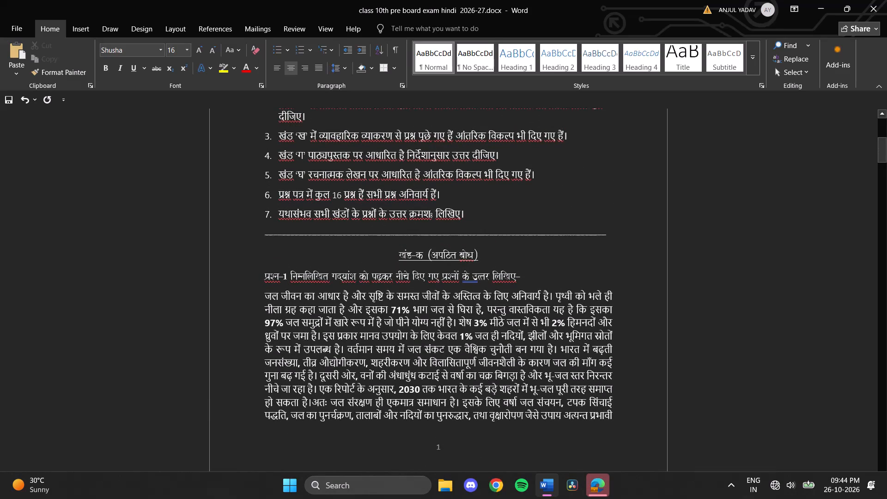
pyautogui.scroll(-12, 411, 213)
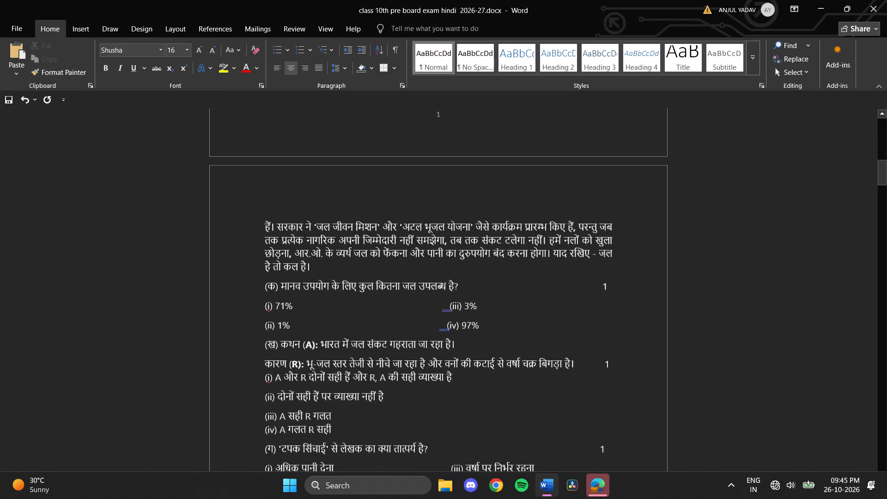
pyautogui.scroll(-8, 411, 213)
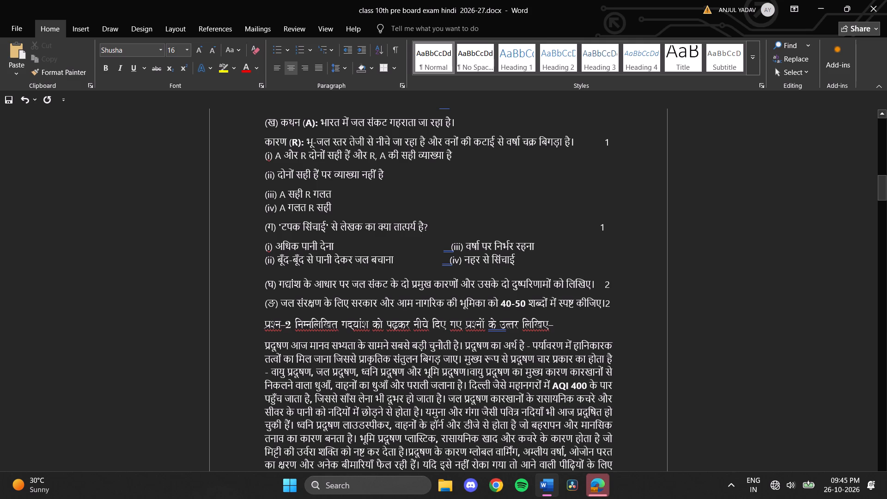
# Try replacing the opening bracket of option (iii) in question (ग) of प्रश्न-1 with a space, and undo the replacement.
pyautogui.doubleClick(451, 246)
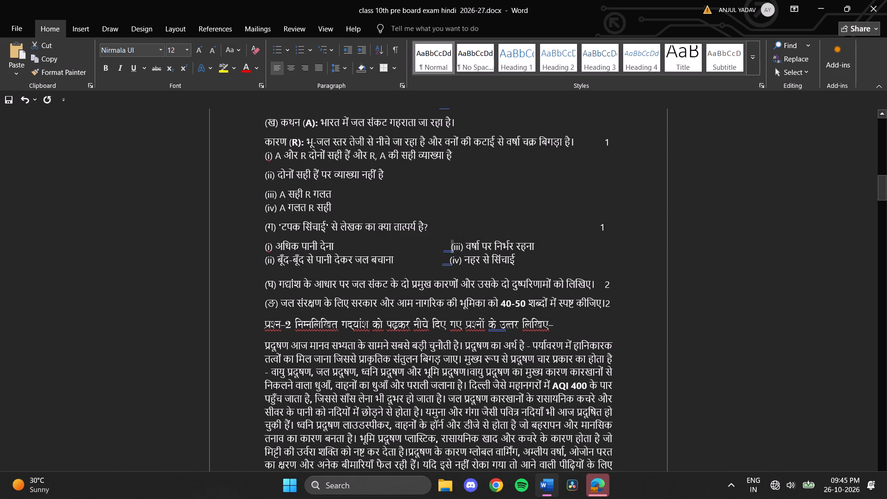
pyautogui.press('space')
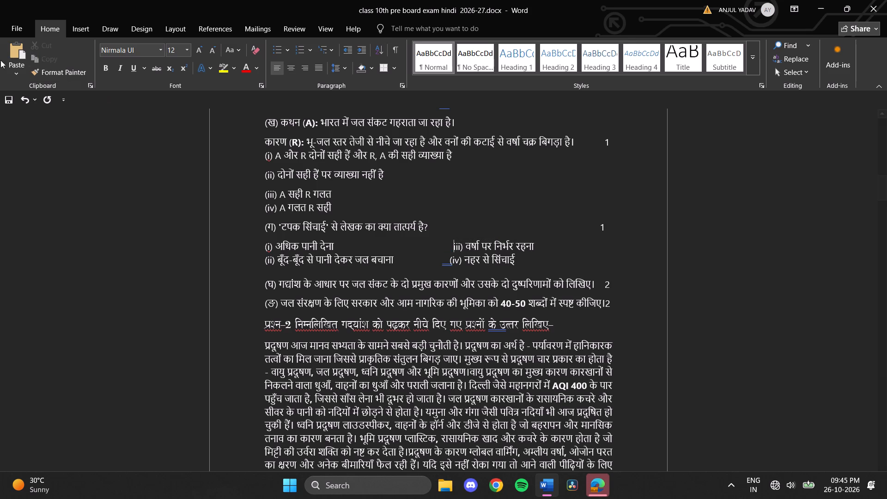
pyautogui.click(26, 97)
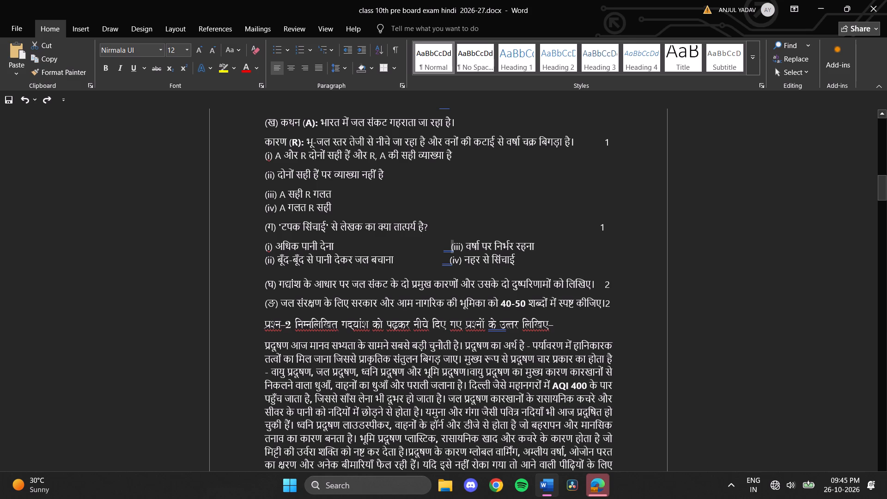
# Check the questions of प्रश्न-1 and the pollution passage with its questions in प्रश्न-2.
pyautogui.scroll(-4, 389, 274)
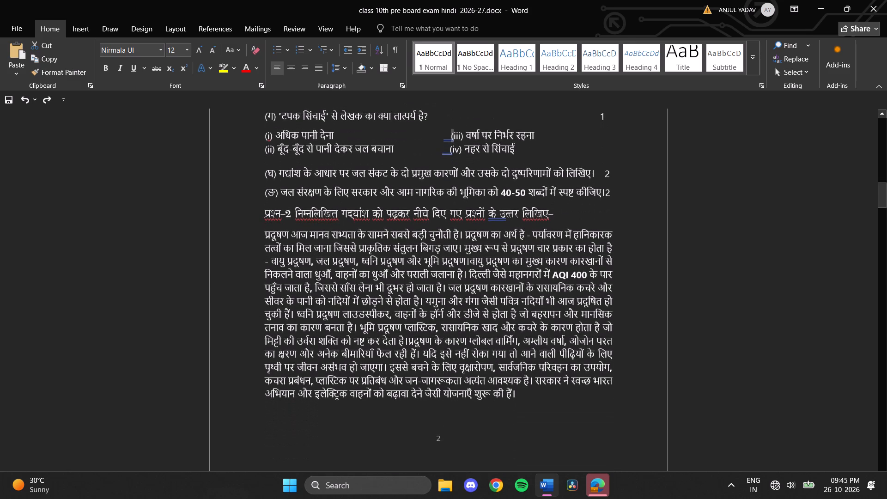
pyautogui.scroll(-4, 389, 274)
pyautogui.scroll(15, 389, 273)
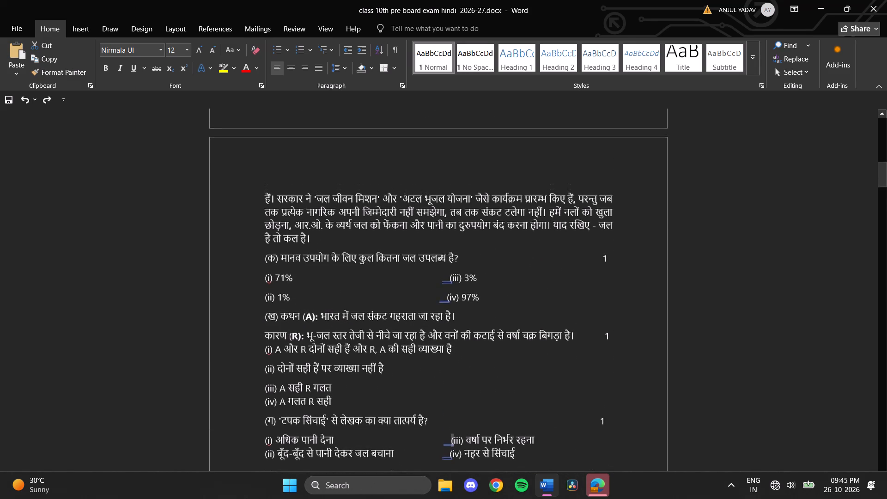
pyautogui.scroll(-3, 389, 271)
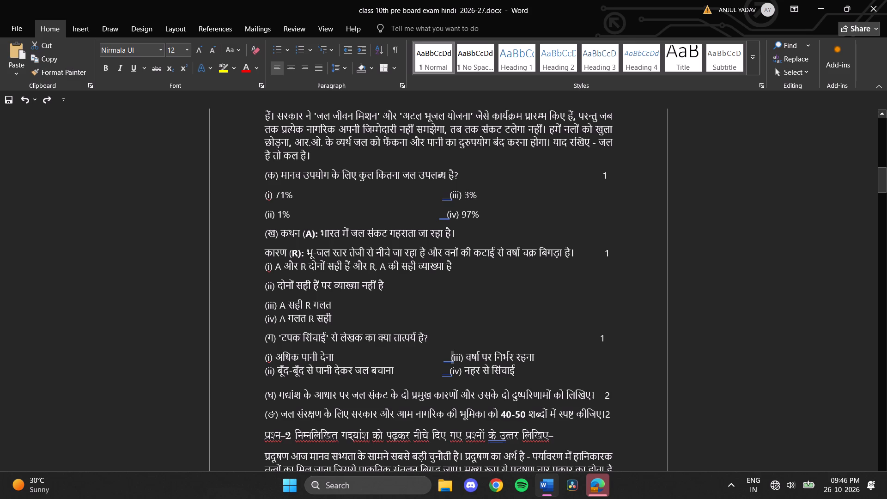
pyautogui.scroll(-3, 375, 302)
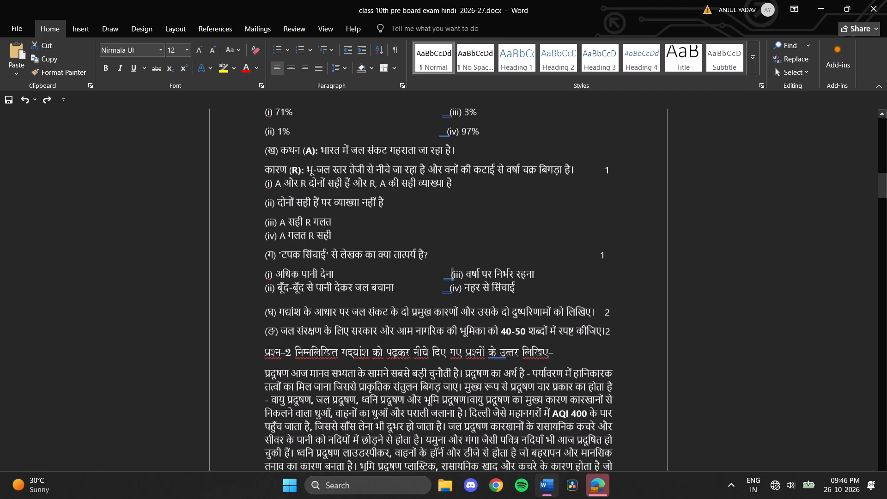
pyautogui.scroll(-11, 375, 300)
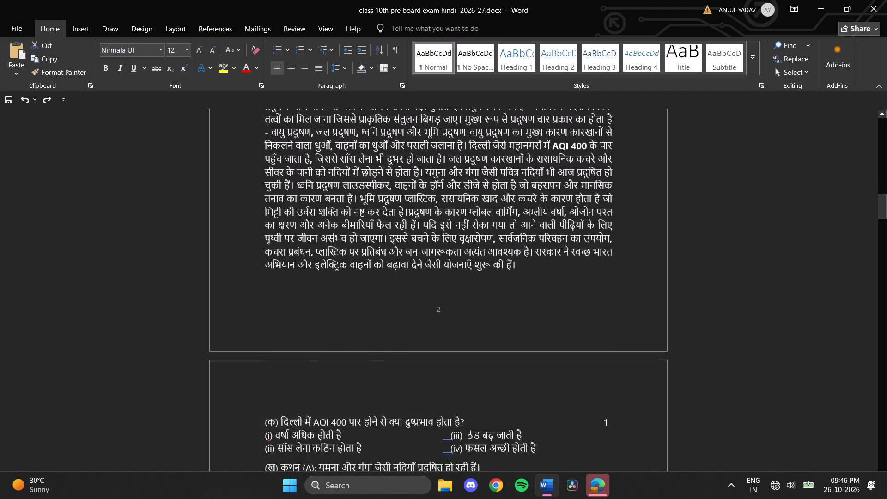
pyautogui.scroll(-6, 375, 300)
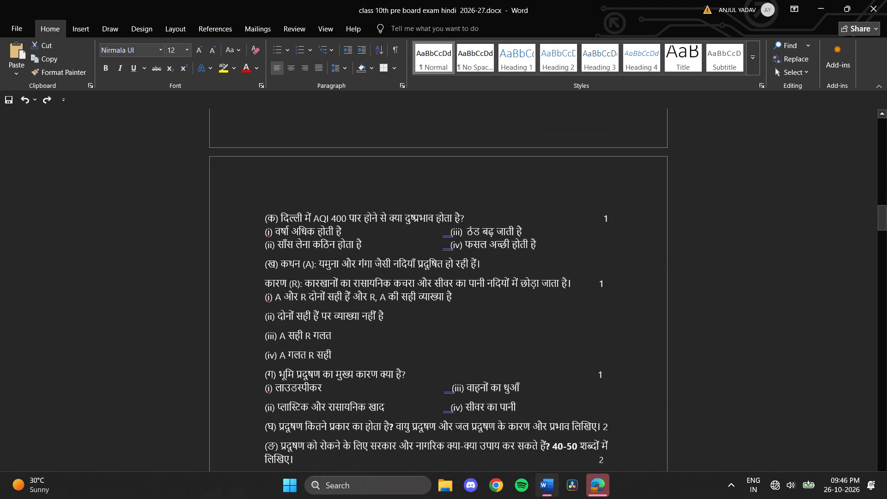
# Proofread the grammar section खंड 'ख', checking प्रश्न-3 and the समास items (ख) and (ग) of प्रश्न-4.
pyautogui.scroll(-9, 375, 299)
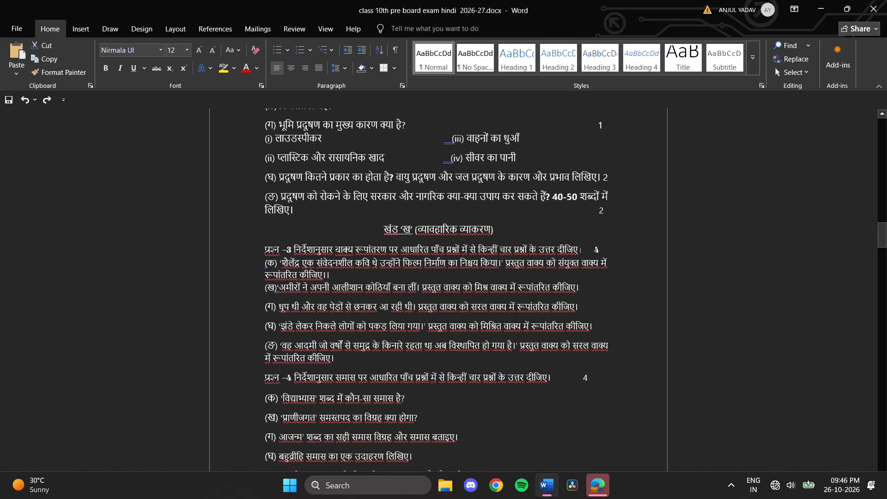
pyautogui.scroll(-2, 373, 298)
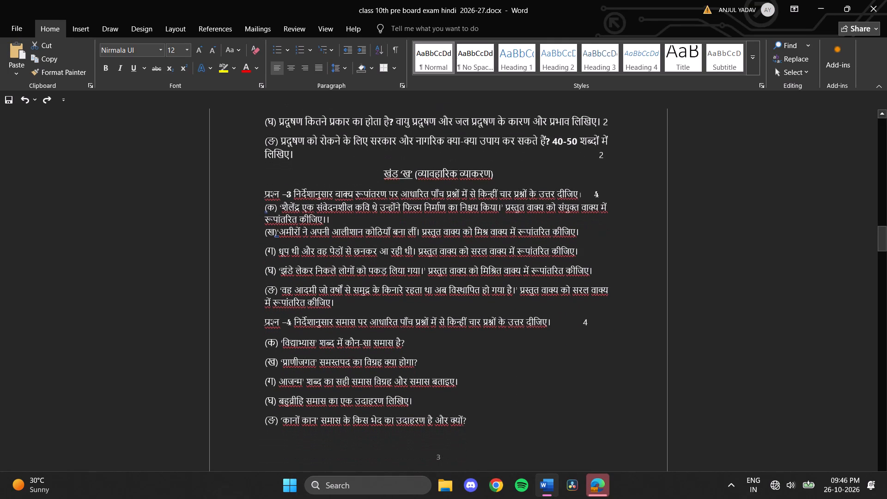
pyautogui.scroll(-1, 373, 298)
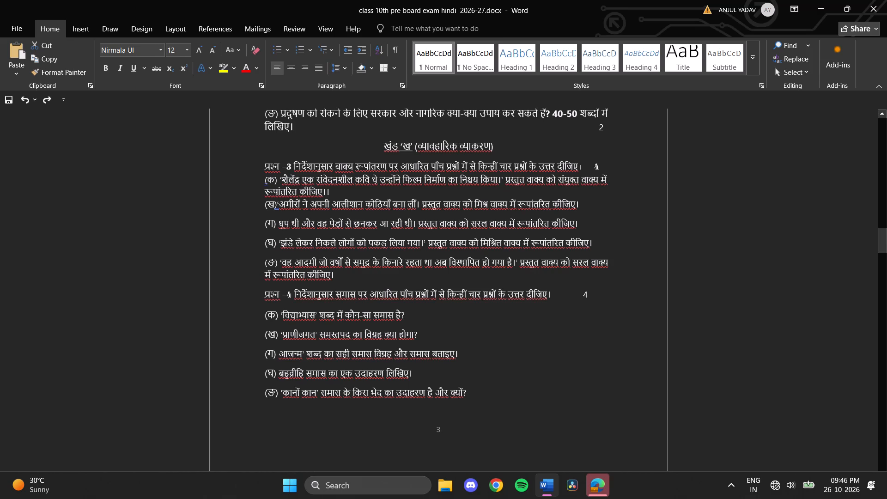
pyautogui.scroll(-2, 320, 301)
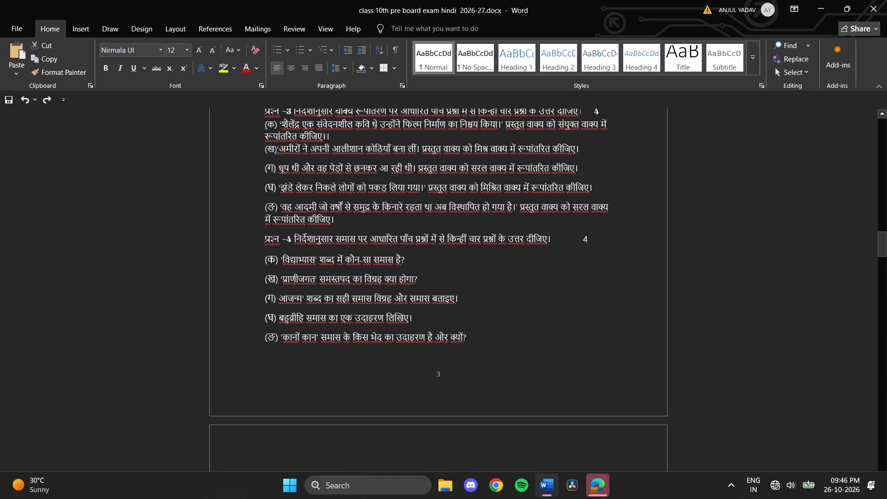
pyautogui.click(284, 278)
pyautogui.click(284, 279)
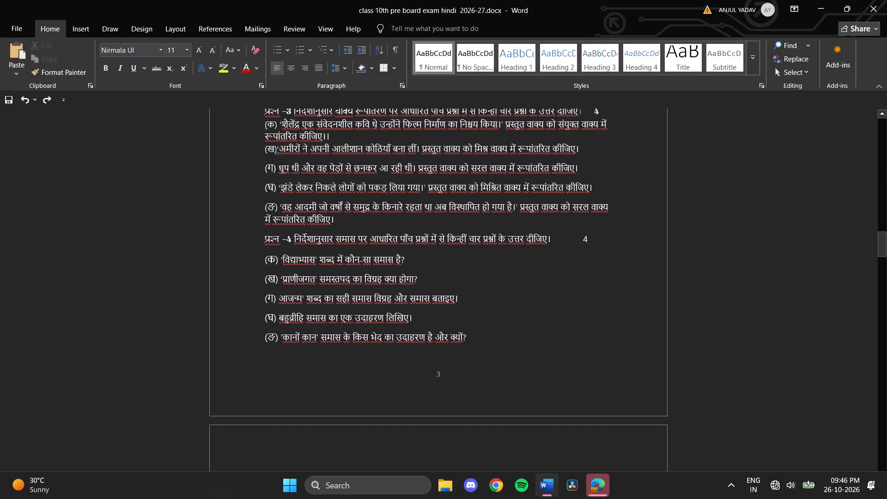
pyautogui.click(291, 298)
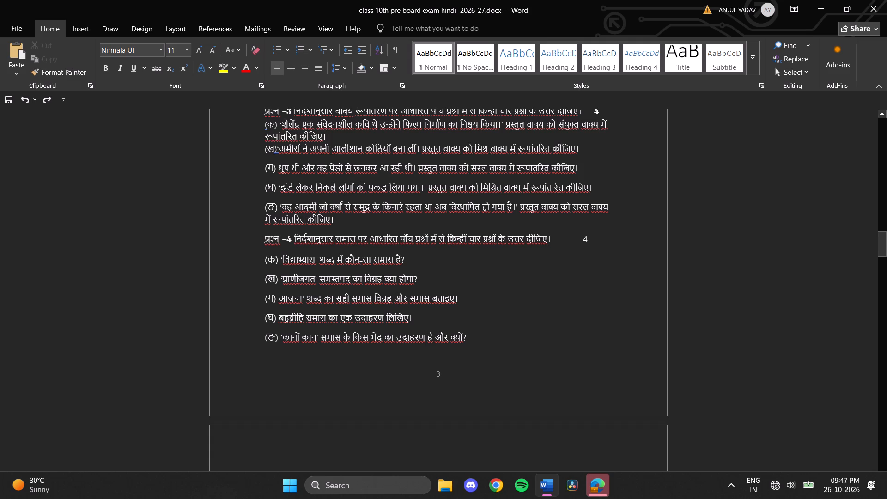
pyautogui.click(295, 298)
pyautogui.scroll(-2, 385, 334)
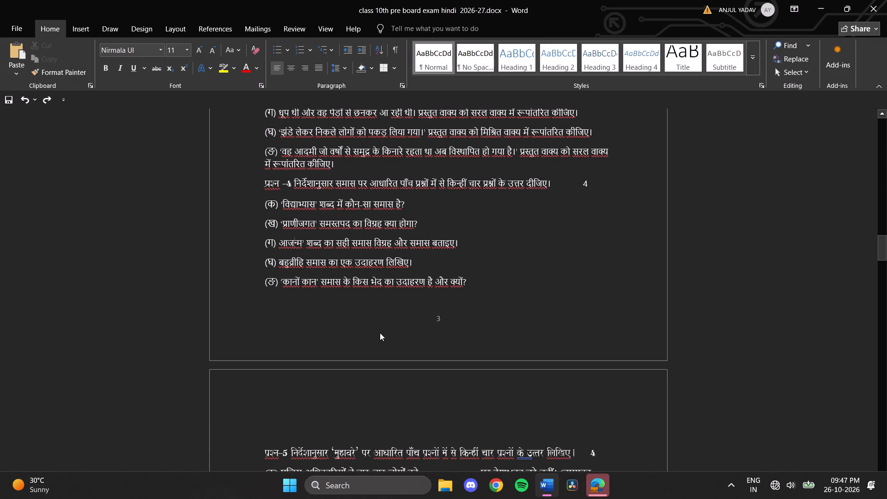
# Proofread the मुहावरे items of प्रश्न-5, the पदबंध items of प्रश्न-6, and the poem passage with its questions in प्रश्न-7.
pyautogui.scroll(-5, 379, 332)
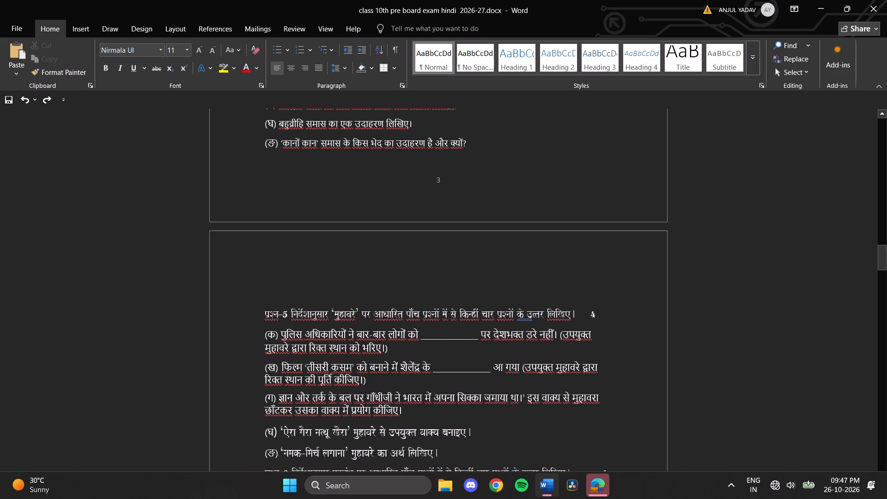
pyautogui.scroll(-2, 420, 348)
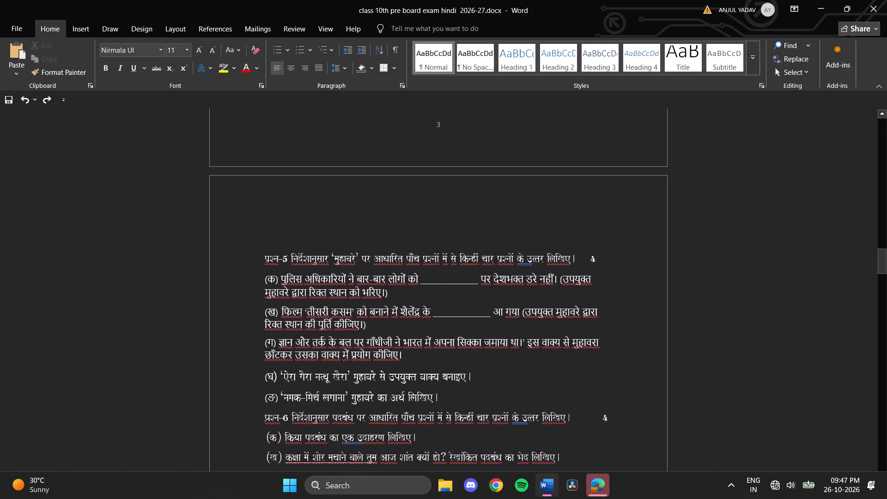
pyautogui.scroll(-2, 420, 347)
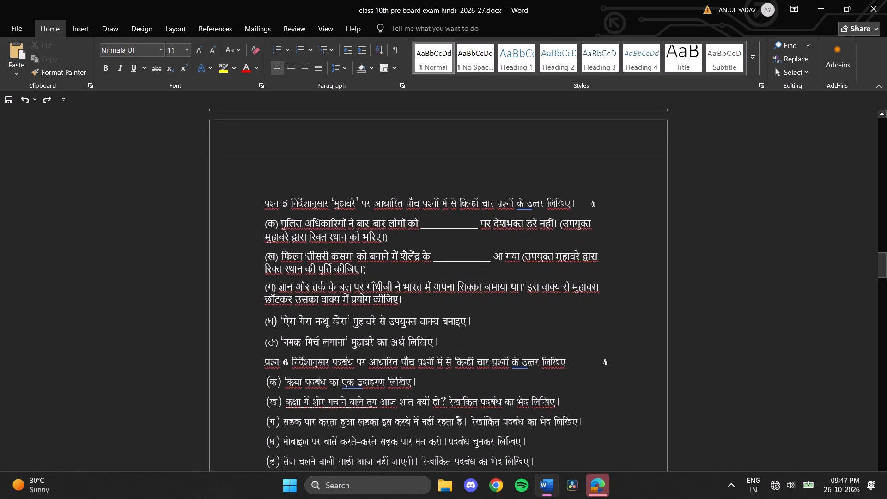
pyautogui.scroll(-2, 420, 347)
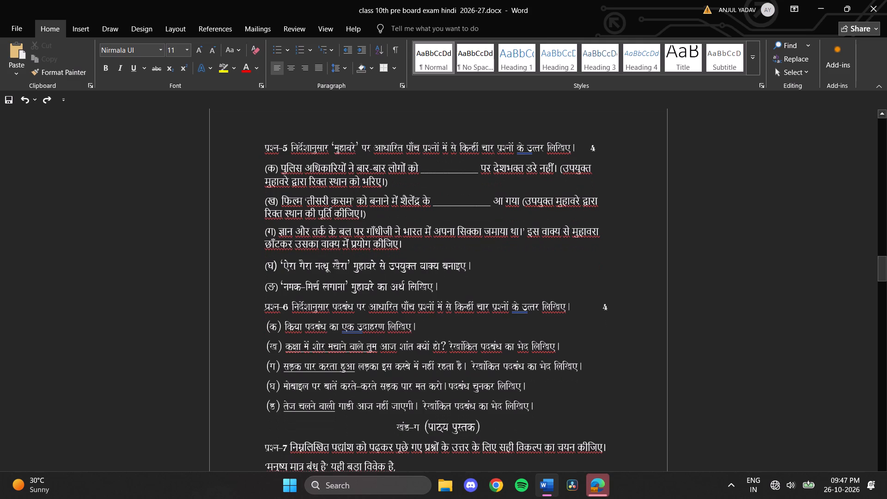
pyautogui.scroll(-2, 420, 346)
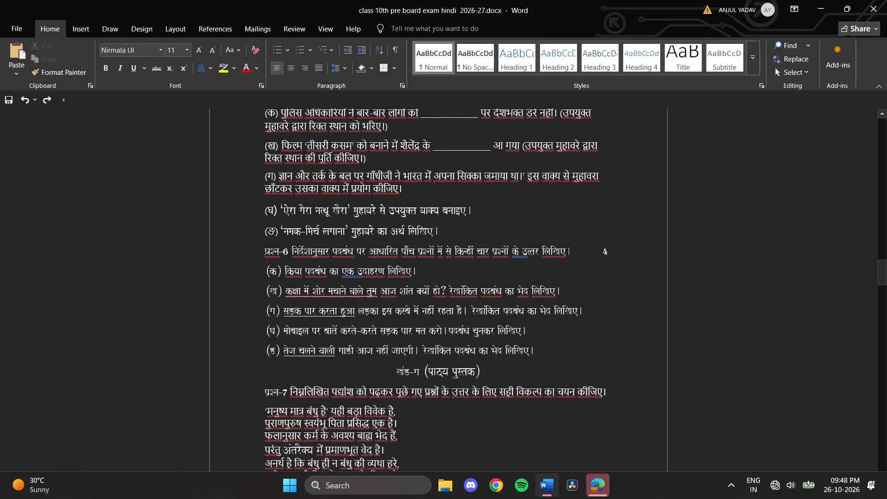
pyautogui.scroll(-3, 420, 345)
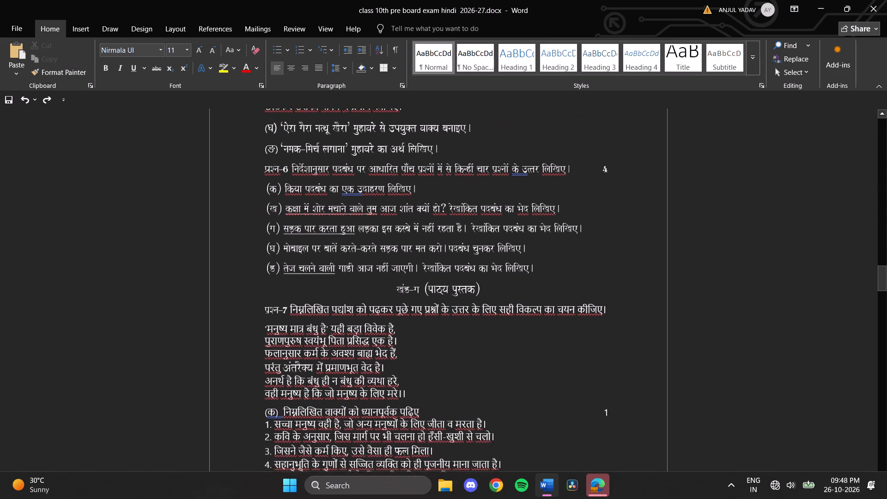
pyautogui.scroll(-3, 420, 345)
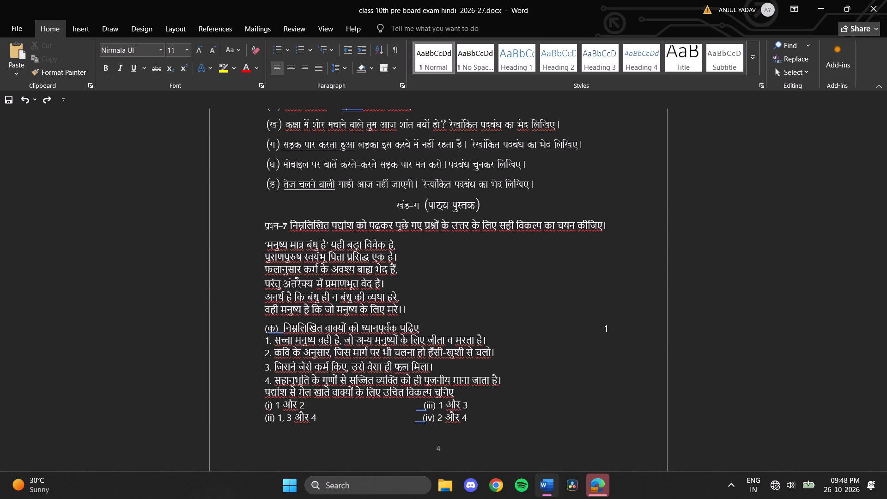
pyautogui.scroll(-3, 422, 347)
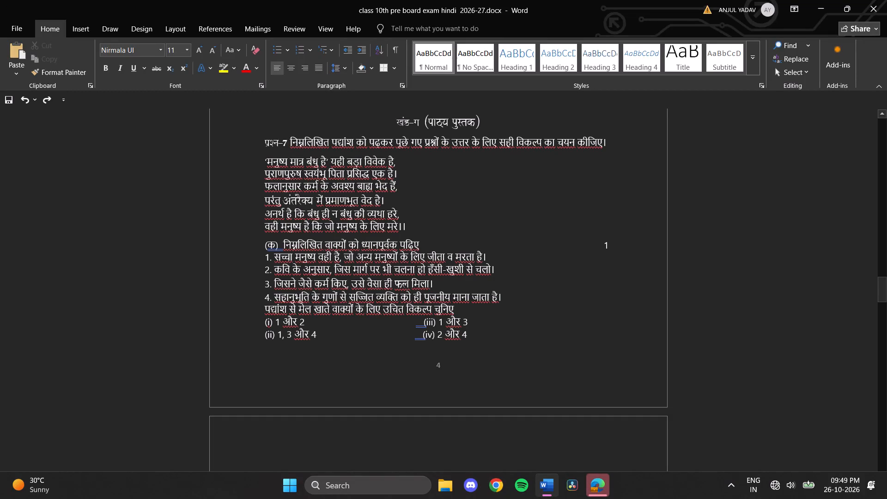
pyautogui.scroll(-10, 429, 344)
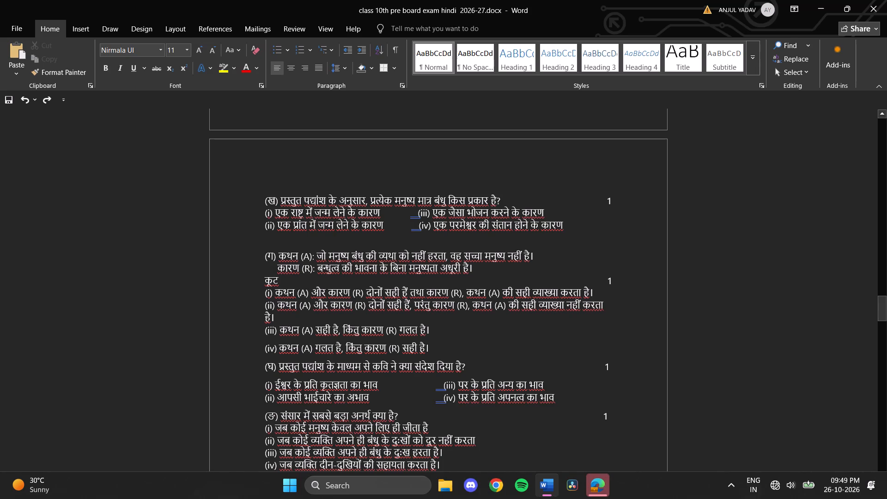
pyautogui.scroll(-12, 428, 358)
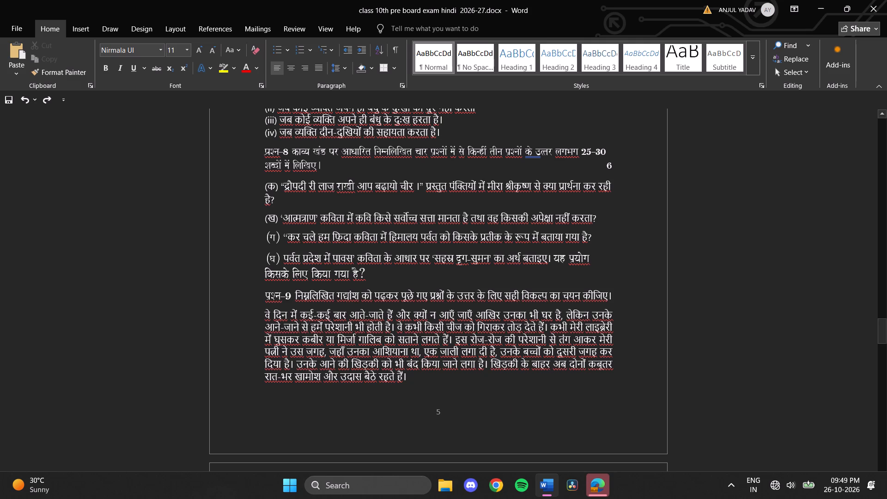
# In item (ग) of प्रश्न-8, remove the extra opening quotation mark and add a closing single quote after कर चले हम फ़िदा.
pyautogui.moveTo(284, 236); pyautogui.dragTo(290, 236)
pyautogui.press('Delete')
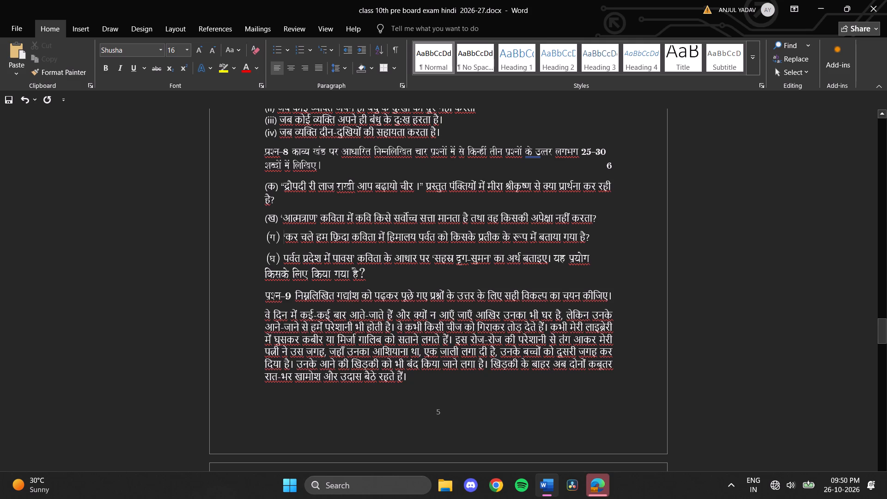
pyautogui.click(348, 236)
pyautogui.press("'")
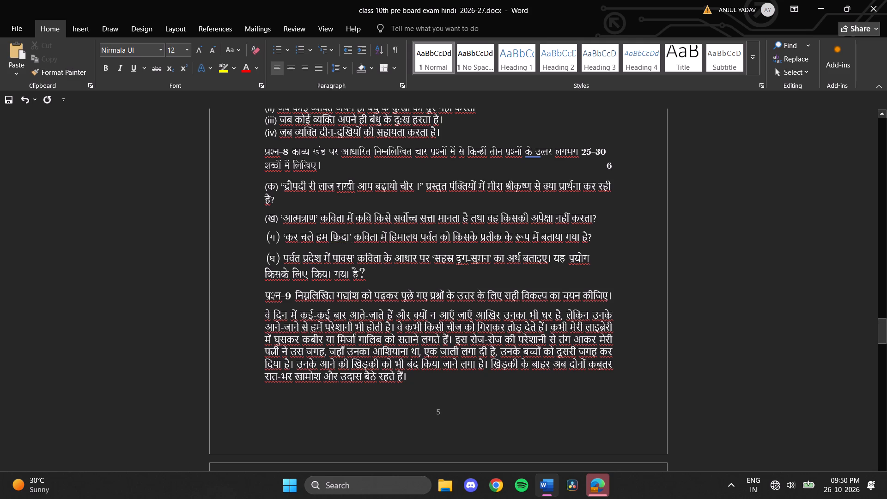
# Append और क्यों? to the end of item (ग) in प्रश्न-8, using the Shusha font at size 16.
pyautogui.click(593, 235)
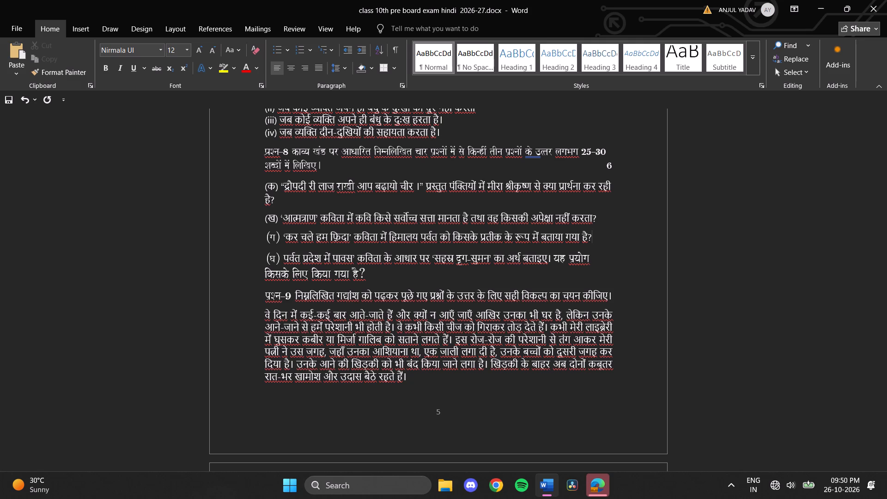
pyautogui.press('space')
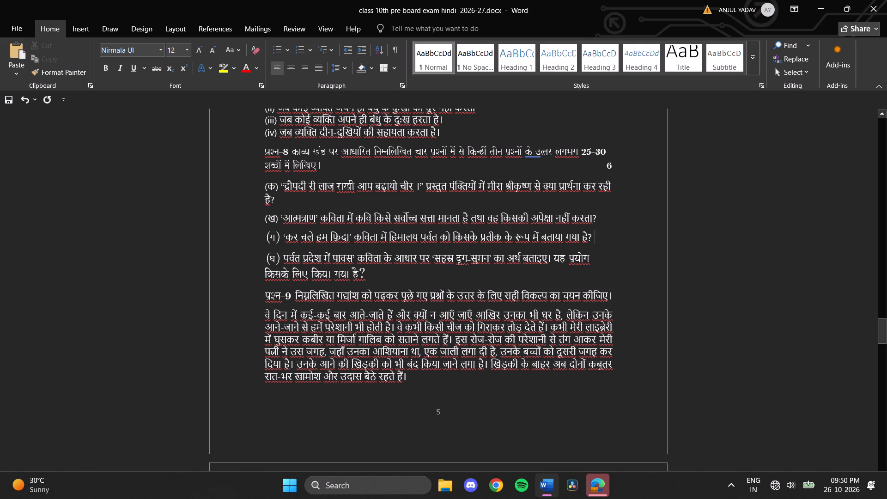
pyautogui.click(162, 49)
pyautogui.click(113, 144)
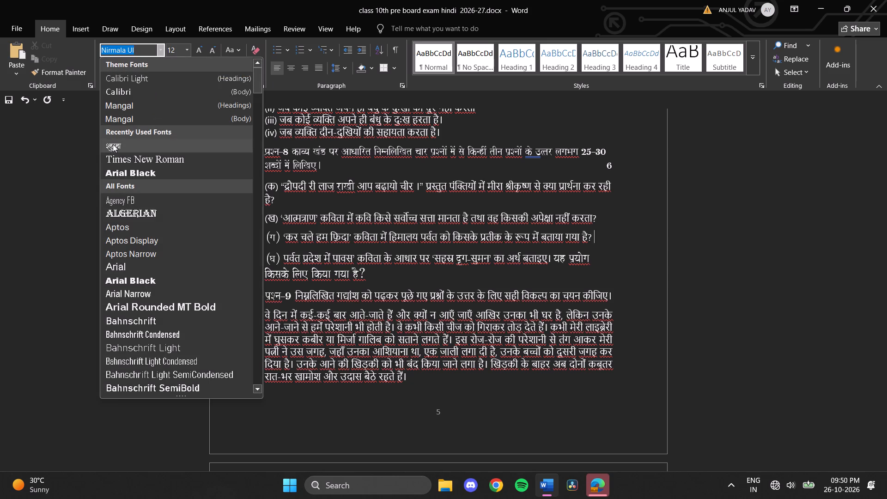
pyautogui.click(187, 47)
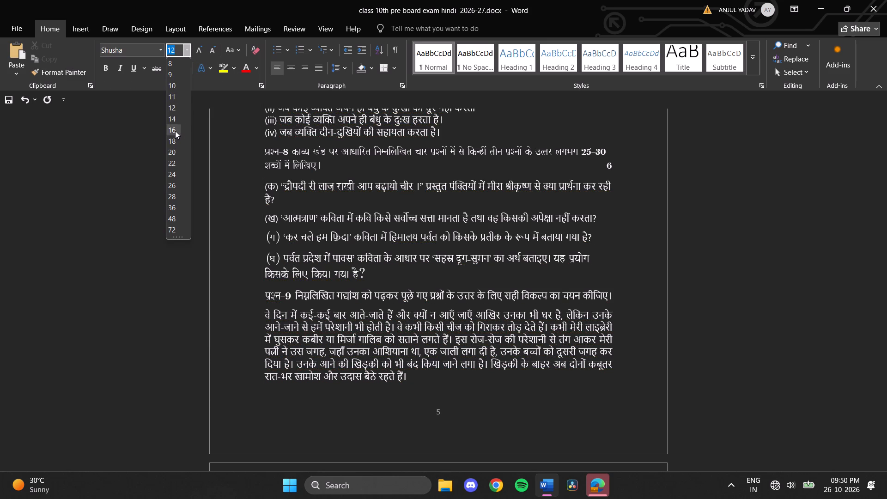
pyautogui.click(174, 129)
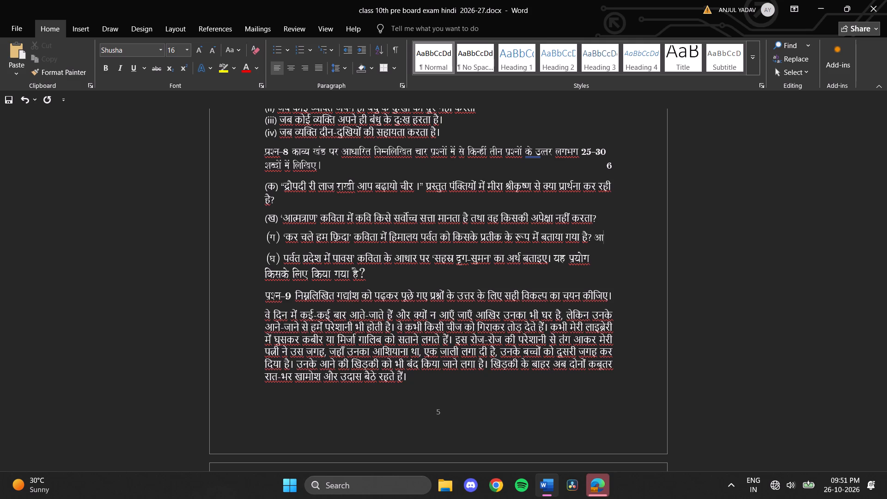
pyautogui.press('o')
pyautogui.press('space')
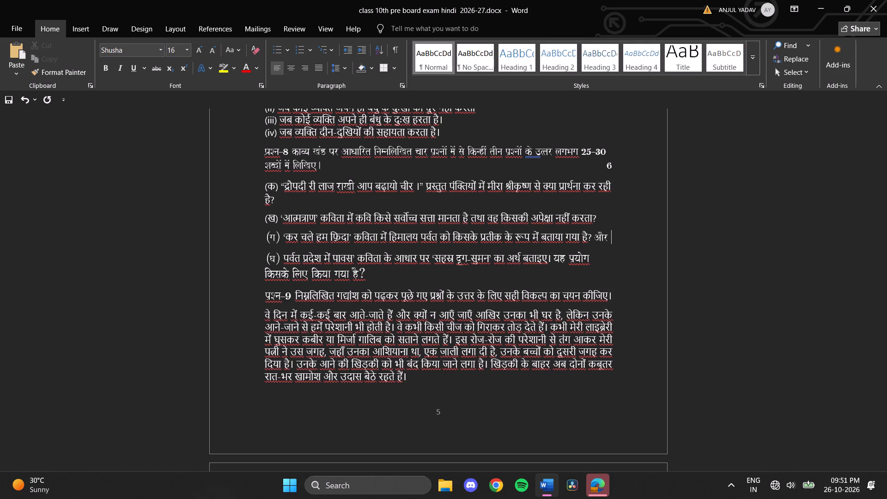
pyautogui.hotkey('shift', '@')
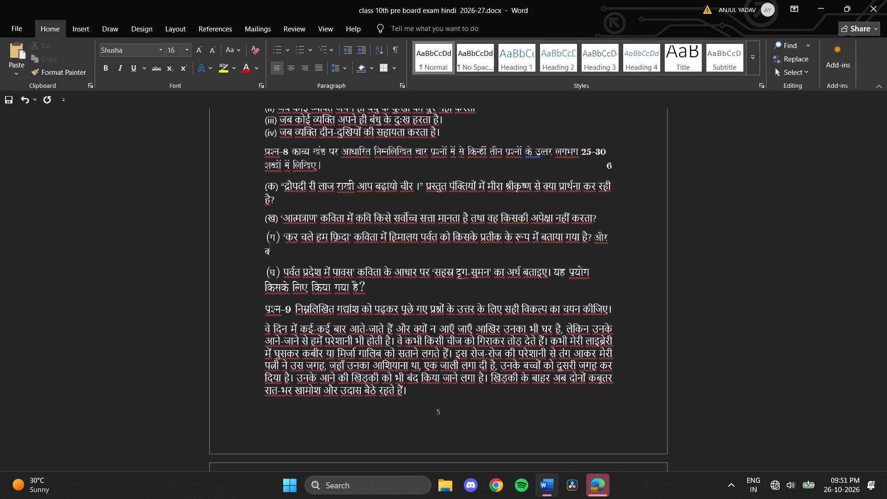
pyautogui.press('y')
pyautogui.write('aa')
pyautogui.press('o')
pyautogui.hotkey('alt', '0')
pyautogui.hotkey('alt', '1')
pyautogui.hotkey('alt', '9')
pyautogui.hotkey('alt', '8')
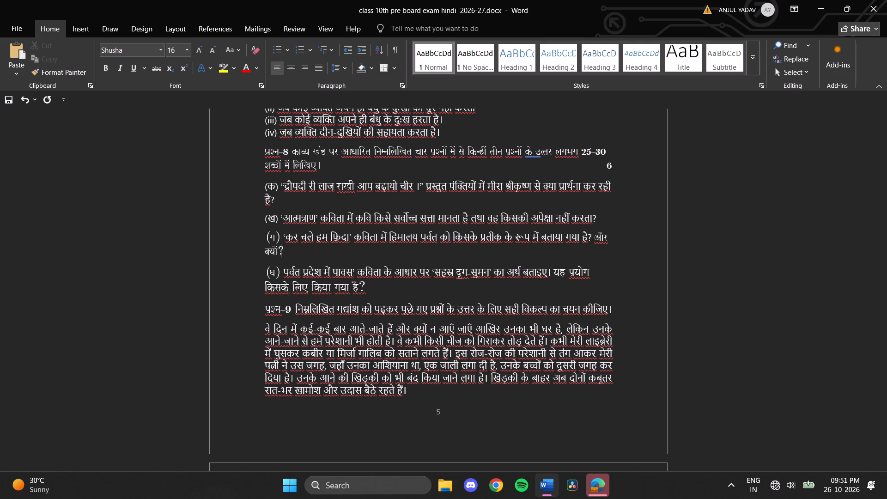
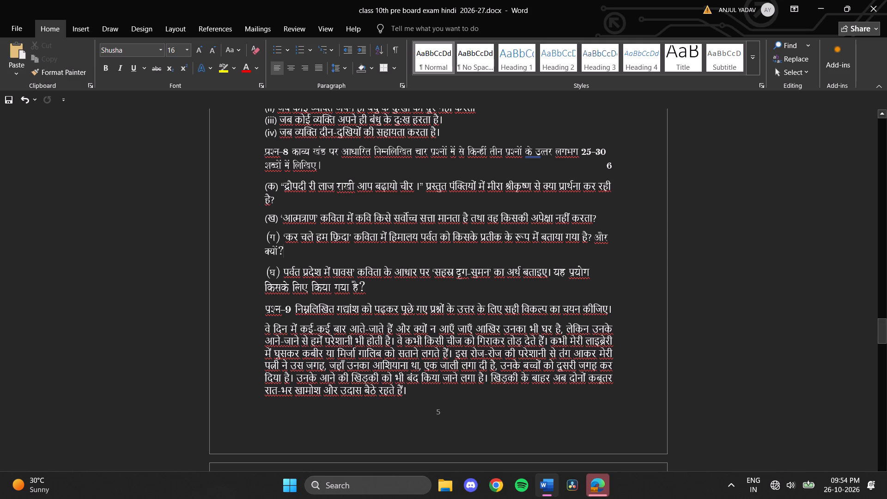
# In item (ख) of प्रश्न-8, delete the question wording after ‘आत्मत्राण’ कविता, including the question mark.
pyautogui.click(347, 218)
pyautogui.press('Delete')
pyautogui.press('Delete')
pyautogui.press('Delete')
pyautogui.press('Delete')
pyautogui.press('Delete')
pyautogui.press('Delete')
pyautogui.press('Delete')
pyautogui.press('Delete')
pyautogui.press('Delete')
pyautogui.press('Delete')
pyautogui.press('Delete')
pyautogui.press('Delete')
pyautogui.press('Delete')
pyautogui.press('Delete')
pyautogui.press('Delete')
pyautogui.press('Delete')
pyautogui.press('Delete')
pyautogui.press('Delete')
pyautogui.press('Delete')
pyautogui.press('Delete')
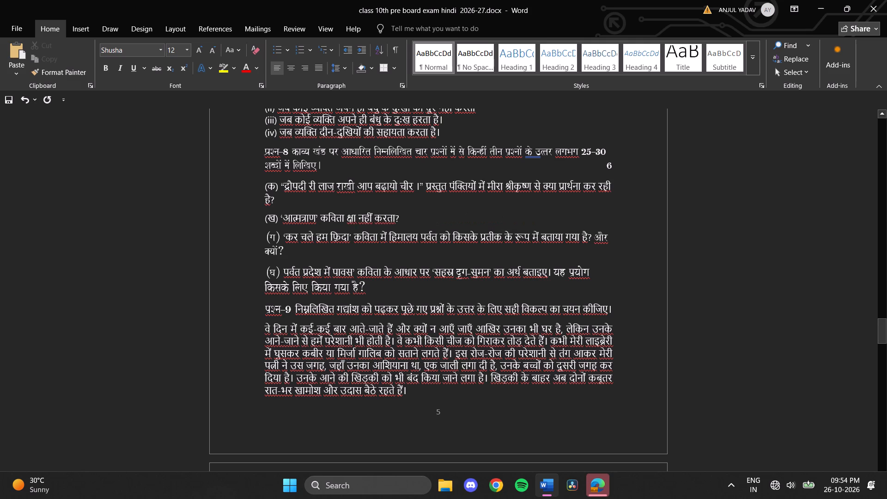
pyautogui.press('Delete')
pyautogui.press('Delete')
pyautogui.press('Delete')
pyautogui.press('Delete')
pyautogui.press('Delete')
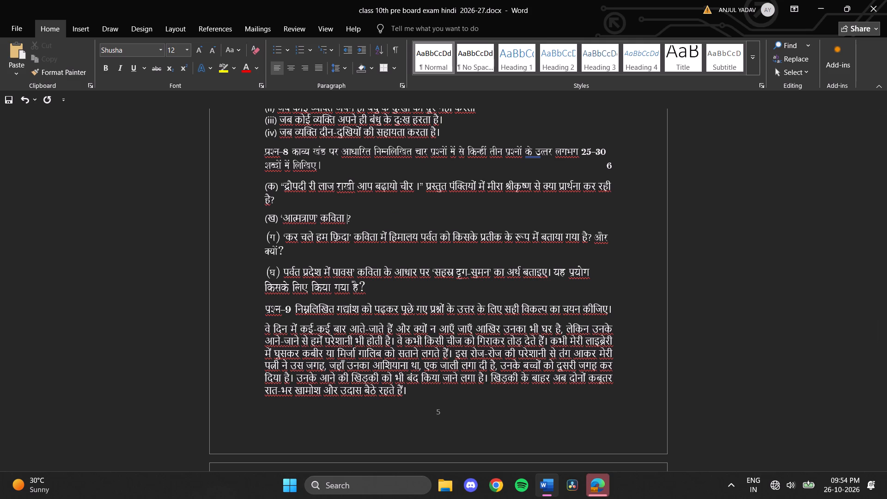
pyautogui.press('Delete')
# Complete item (ख) of प्रश्न-8 with प्रतिपाद्य लिखिए। after ‘आत्मत्राण’ कविता, using the Shusha font at size 16.
pyautogui.write('KA')
pyautogui.press('BackSpace')
pyautogui.press('BackSpace')
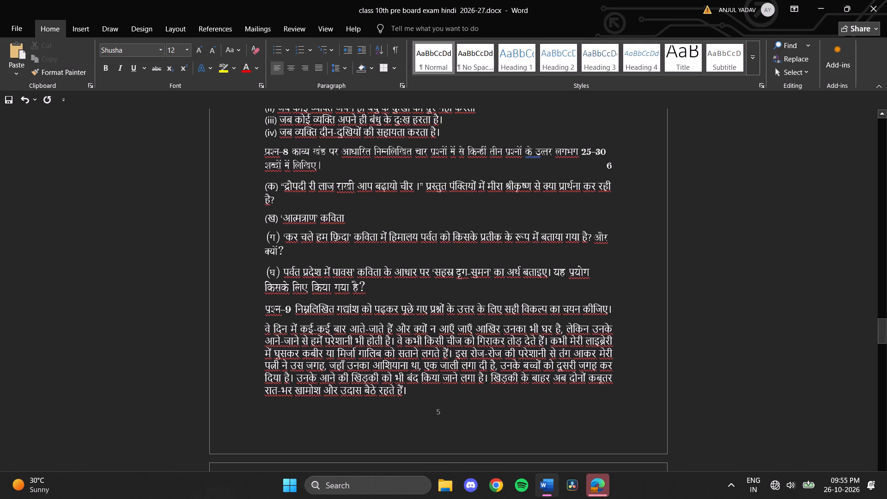
pyautogui.click(187, 49)
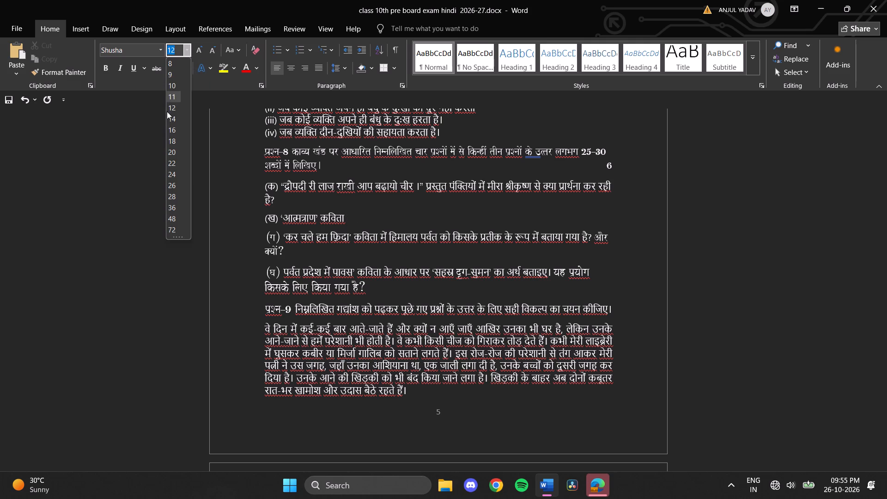
pyautogui.click(171, 127)
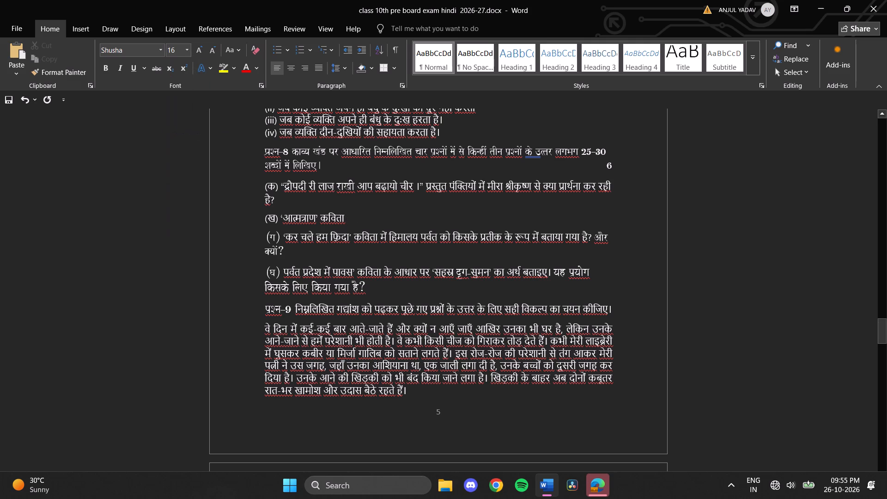
pyautogui.press('p')
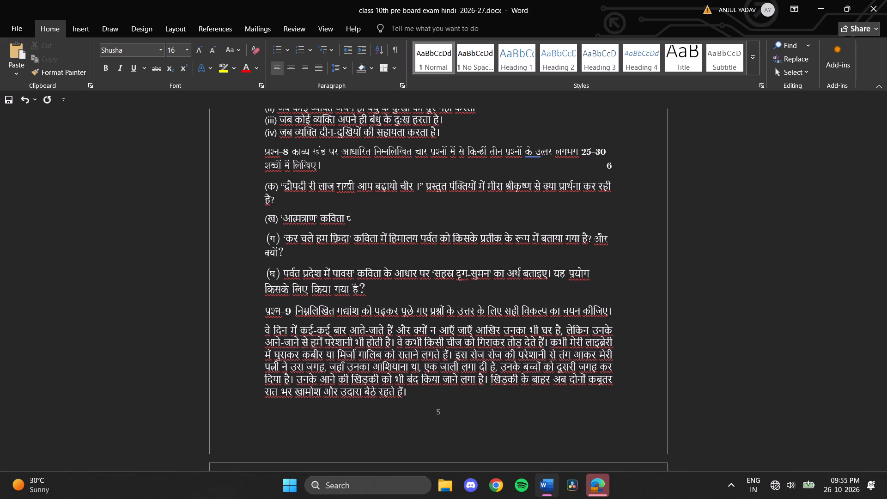
pyautogui.press('a')
pyautogui.press('BackSpace')
pyautogui.press('a')
pyautogui.press('`')
pyautogui.write('IT')
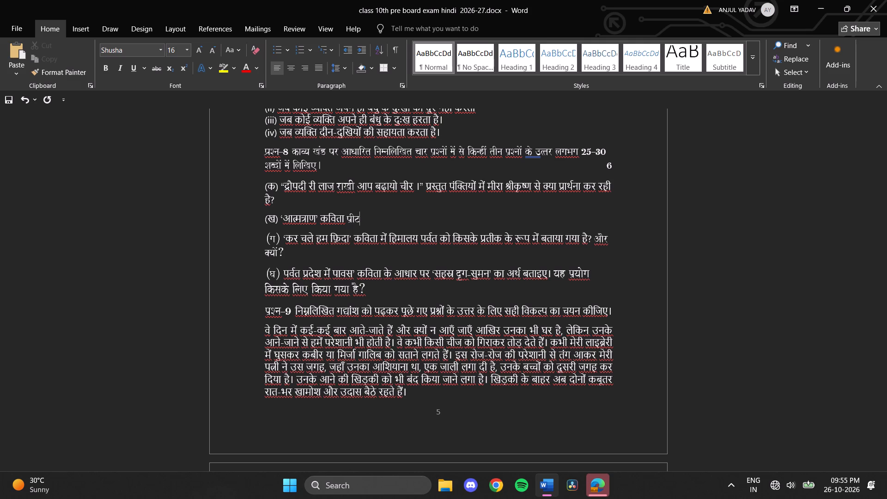
pyautogui.press('BackSpace')
pyautogui.press('BackSpace')
pyautogui.press('i')
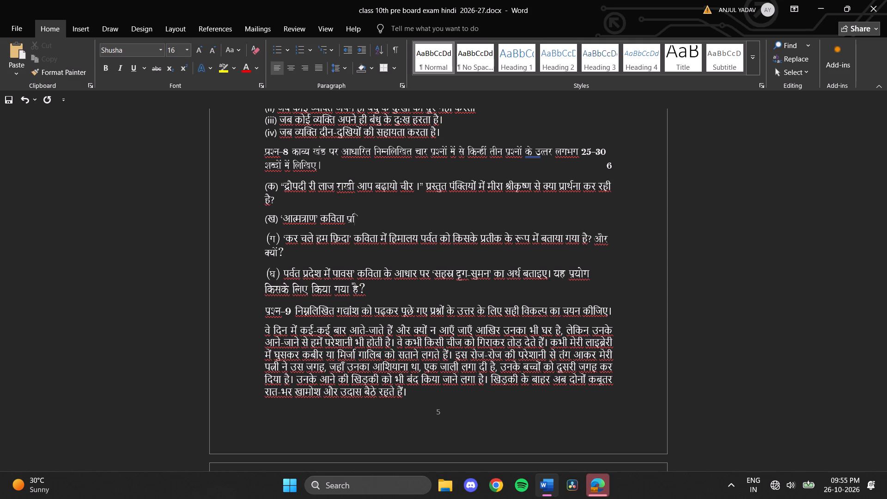
pyautogui.press('t')
pyautogui.press('p')
pyautogui.press('a')
pyautogui.press('d')
pyautogui.write('\\y')
pyautogui.write('a')
pyautogui.press('space')
pyautogui.press('i')
pyautogui.press('l')
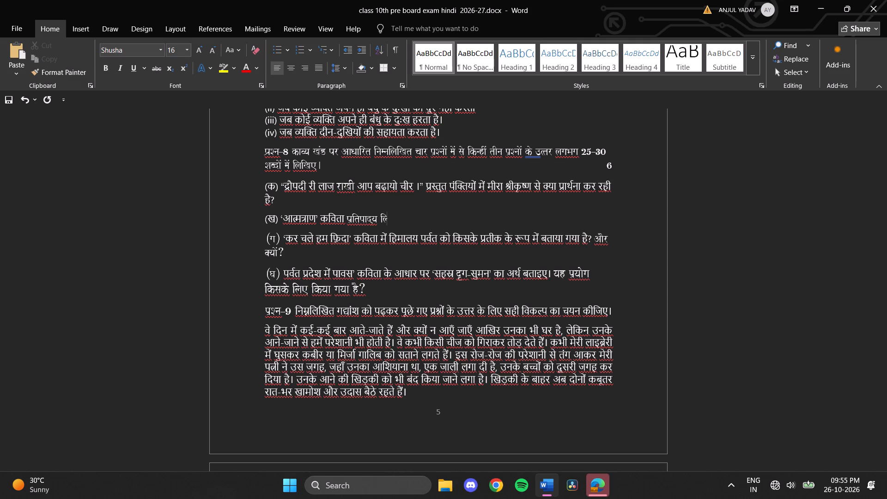
pyautogui.write('ai')
pyautogui.press('e')
pyautogui.press('.')
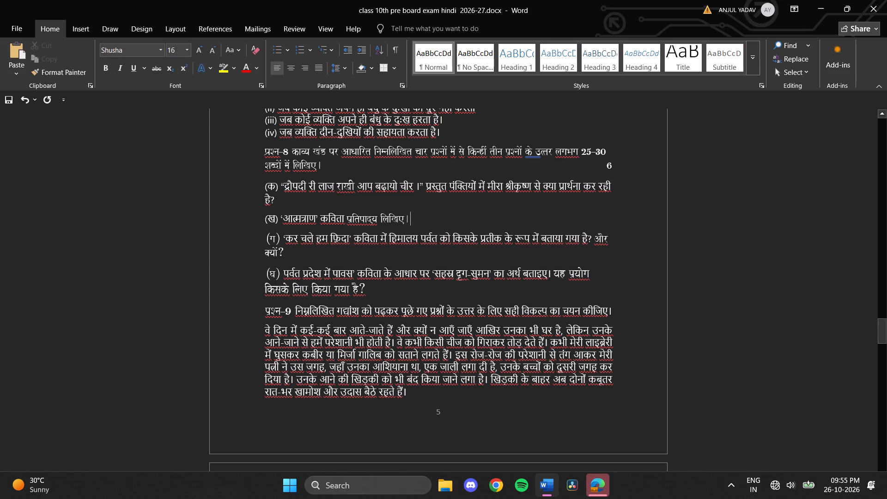
# Proofread the प्रश्न-9 passage with its items (क) to (ङ) and the गद्य खंड questions of प्रश्न-10.
pyautogui.scroll(-2, 457, 228)
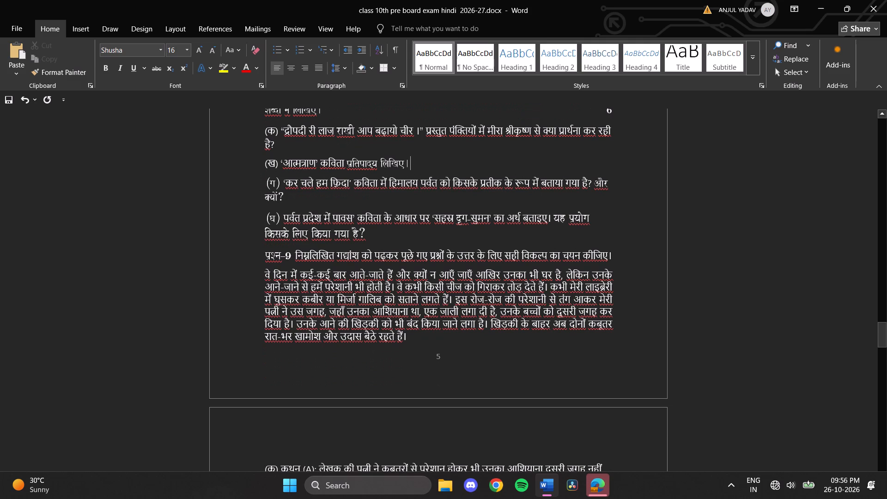
pyautogui.scroll(-4, 457, 228)
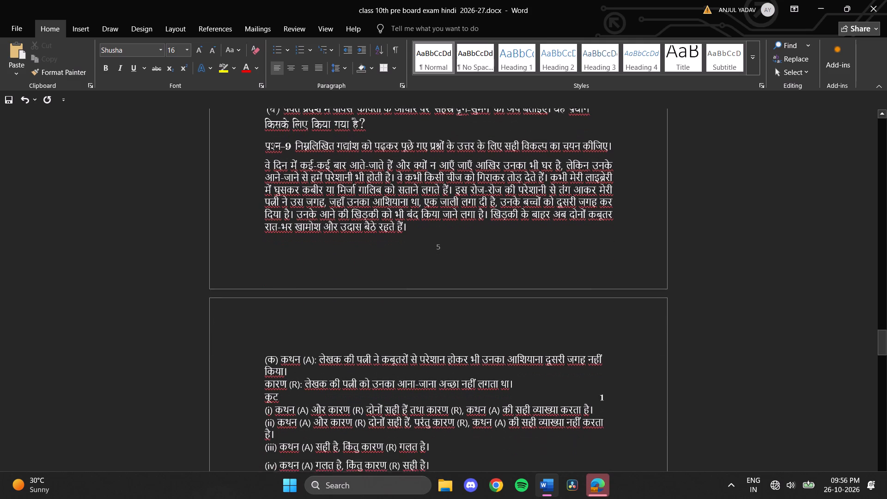
pyautogui.scroll(-14, 457, 228)
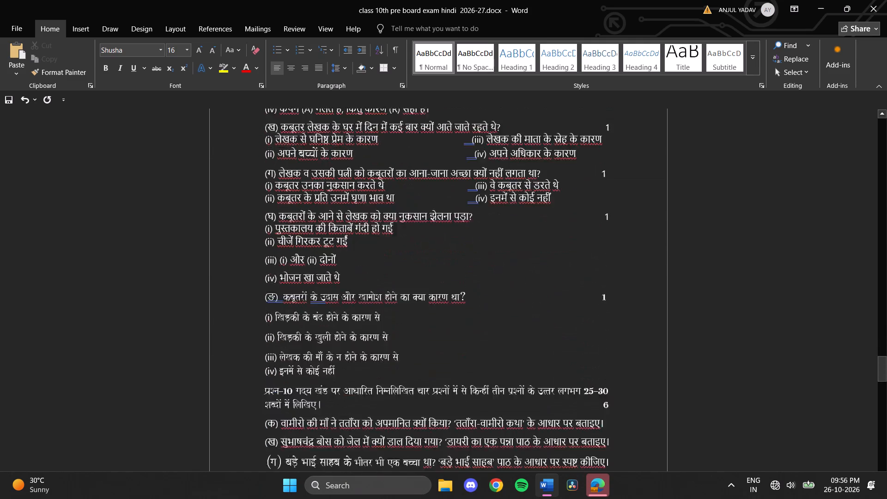
pyautogui.scroll(-6, 457, 228)
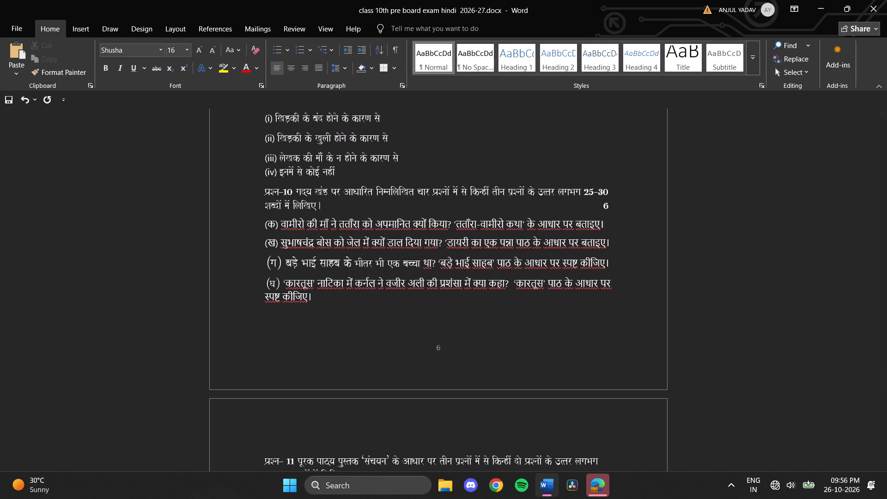
# Proofread the संचयन questions of प्रश्न-11, the paragraph topics of प्रश्न-12 in खंड-घ, and the letter-writing options of प्रश्न-13.
pyautogui.scroll(-5, 460, 226)
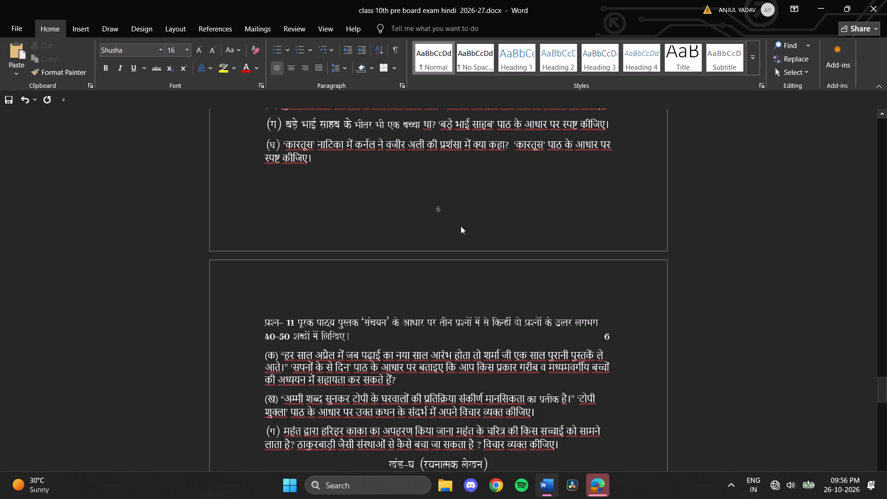
pyautogui.scroll(-3, 461, 226)
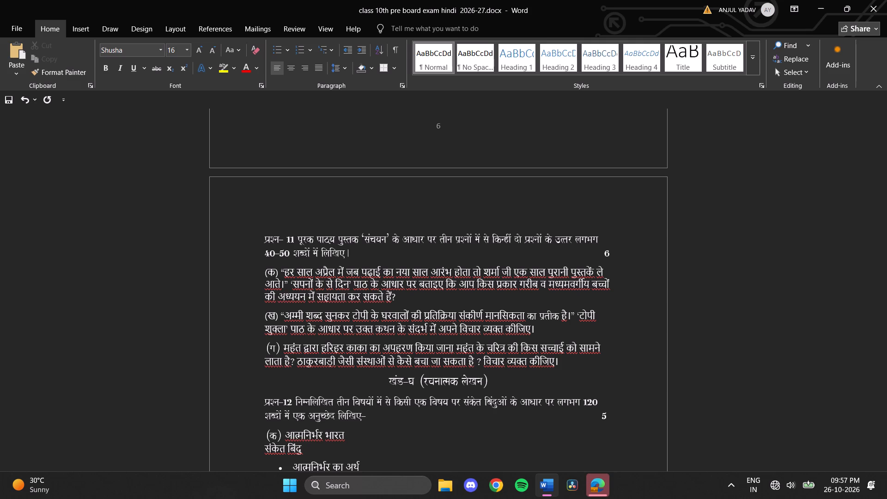
pyautogui.scroll(-2, 461, 226)
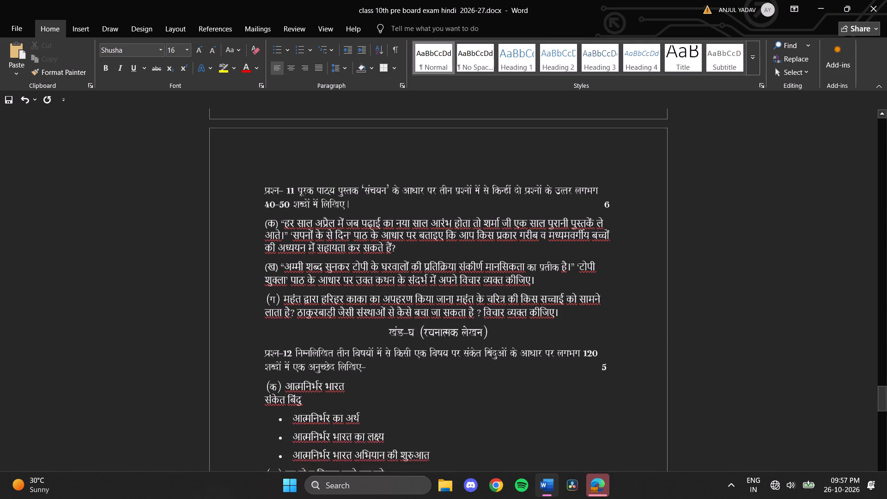
pyautogui.scroll(-2, 461, 226)
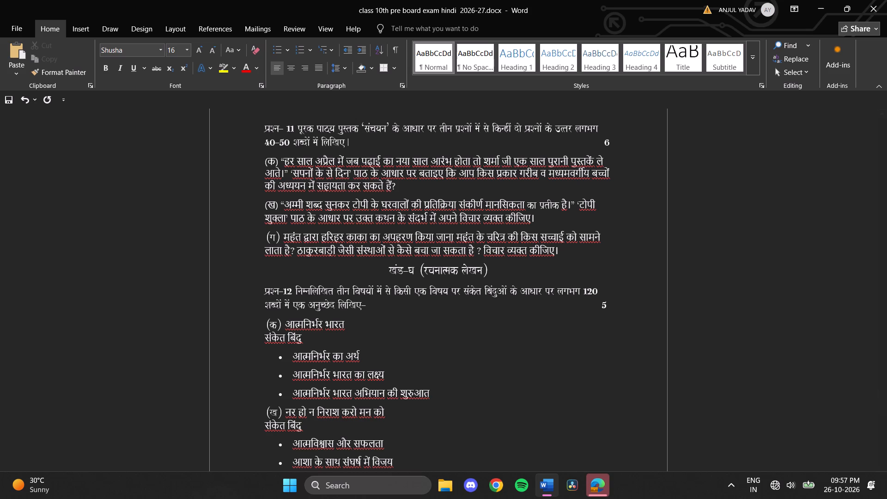
pyautogui.scroll(-4, 461, 226)
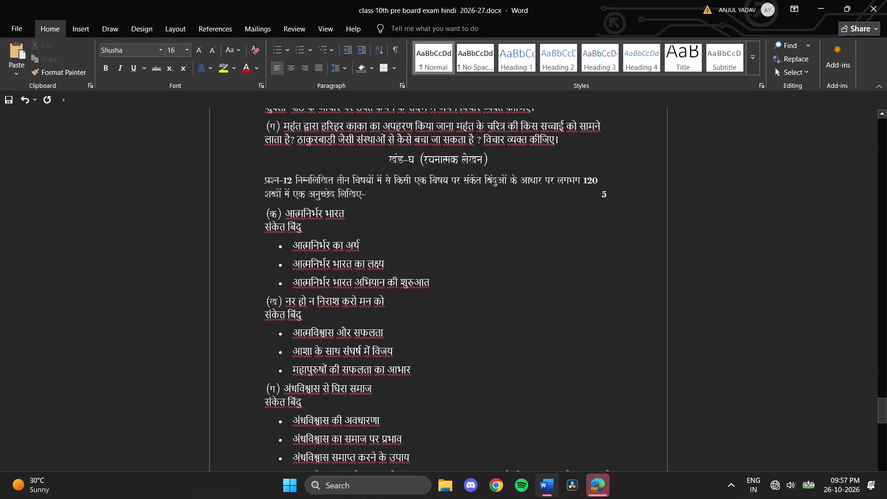
pyautogui.scroll(-3, 461, 226)
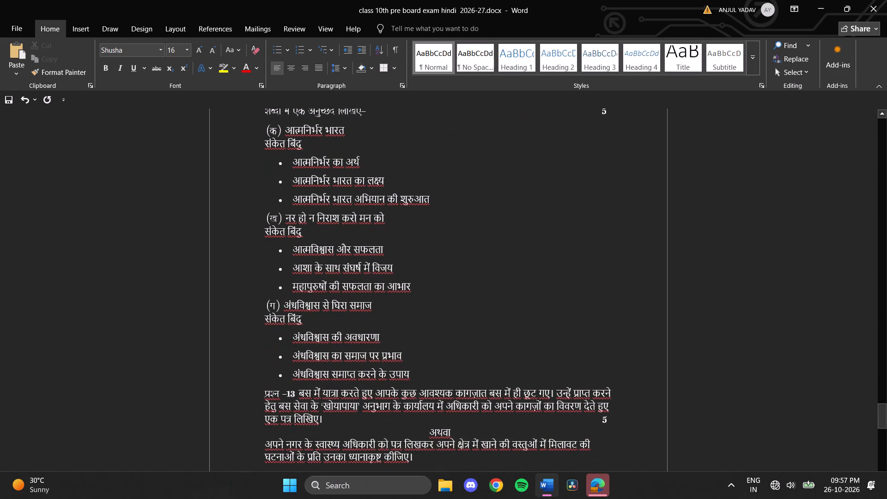
pyautogui.scroll(-3, 461, 226)
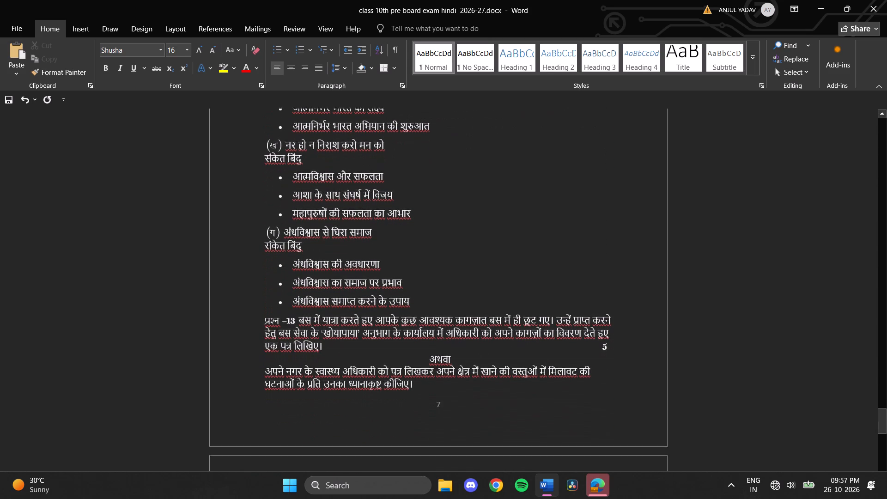
# Proofread the notice-writing options of प्रश्न-14, the advertisement options of प्रश्न-15, and the email and short-story options of प्रश्न-16.
pyautogui.scroll(-1, 461, 226)
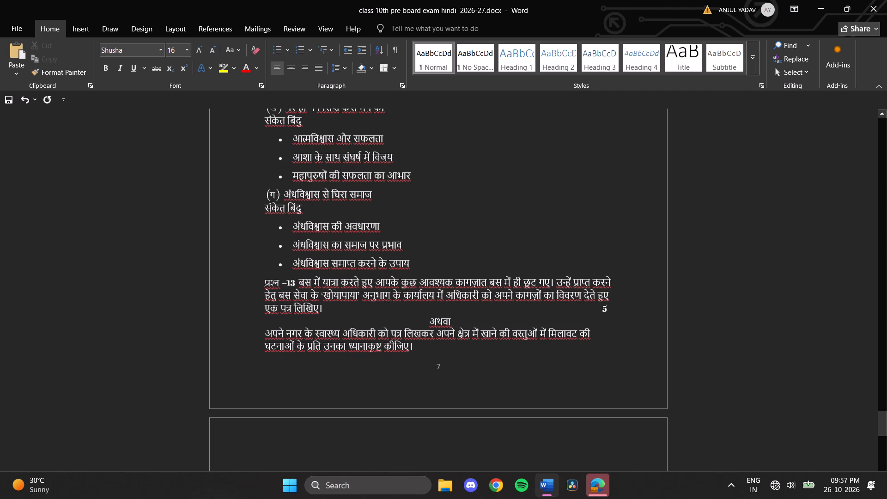
pyautogui.scroll(-1, 461, 226)
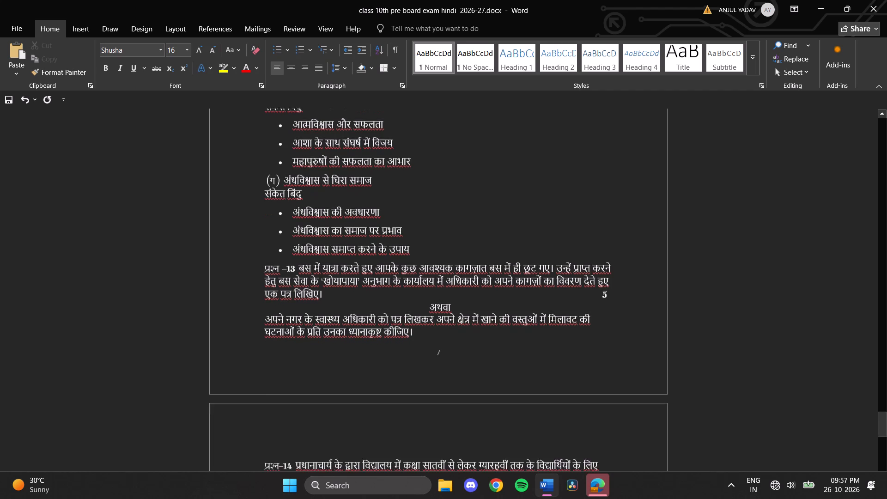
pyautogui.scroll(-2, 461, 226)
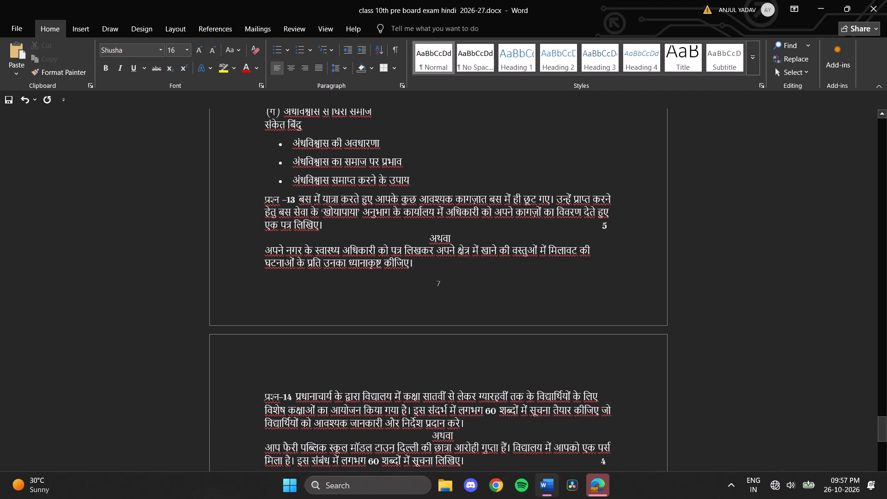
pyautogui.scroll(-5, 461, 226)
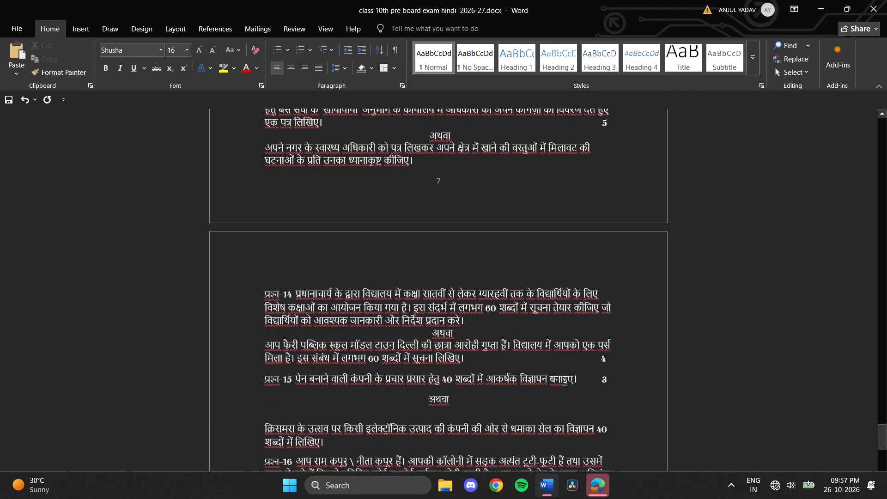
pyautogui.scroll(-8, 461, 226)
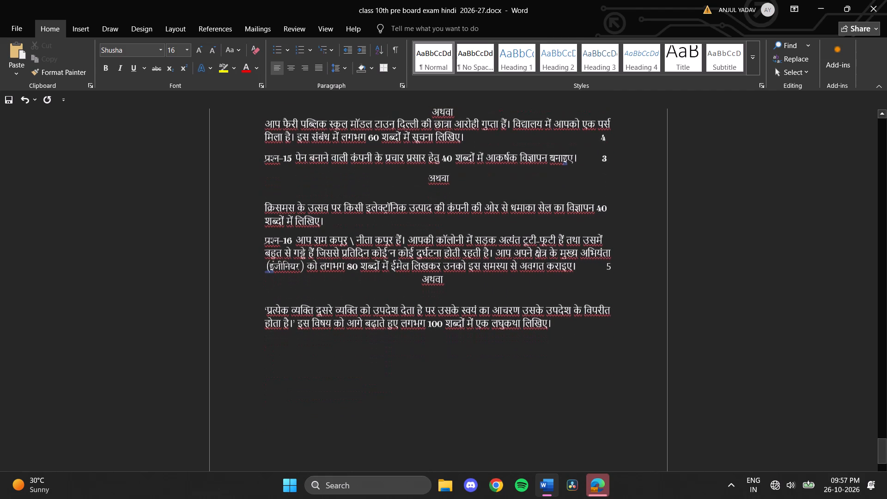
pyautogui.scroll(-6, 462, 226)
pyautogui.scroll(5, 462, 225)
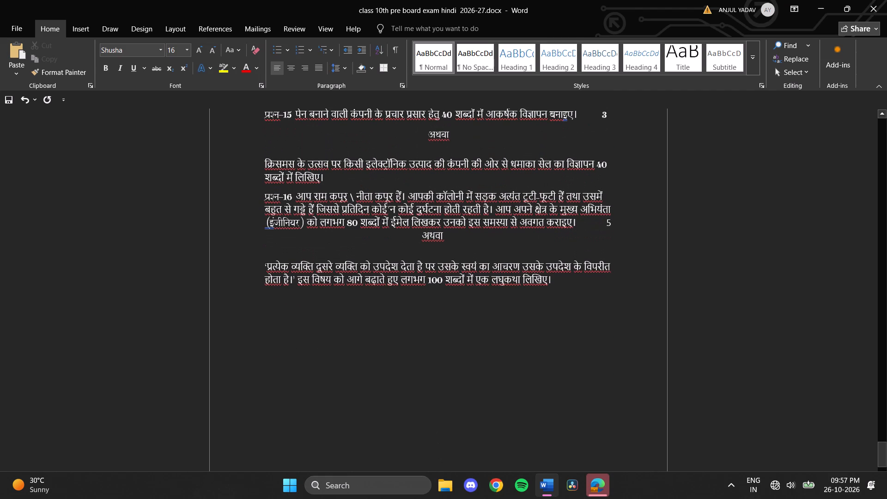
pyautogui.scroll(1, 463, 225)
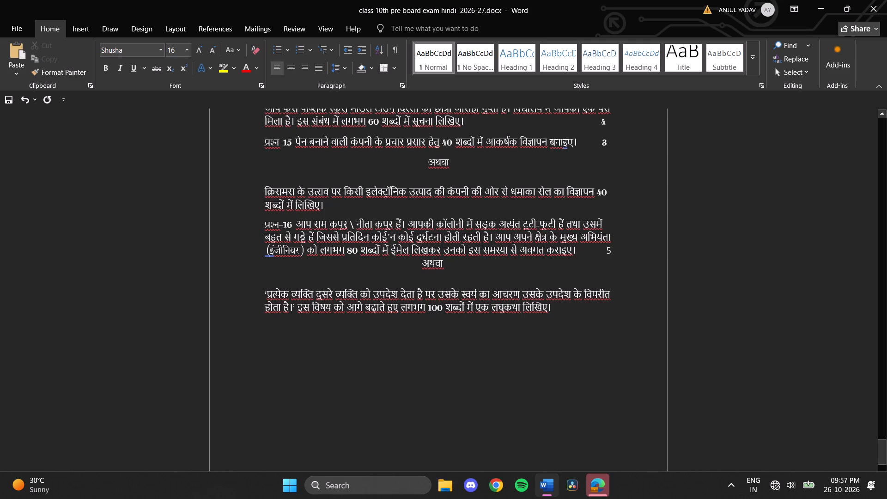
pyautogui.scroll(1, 463, 225)
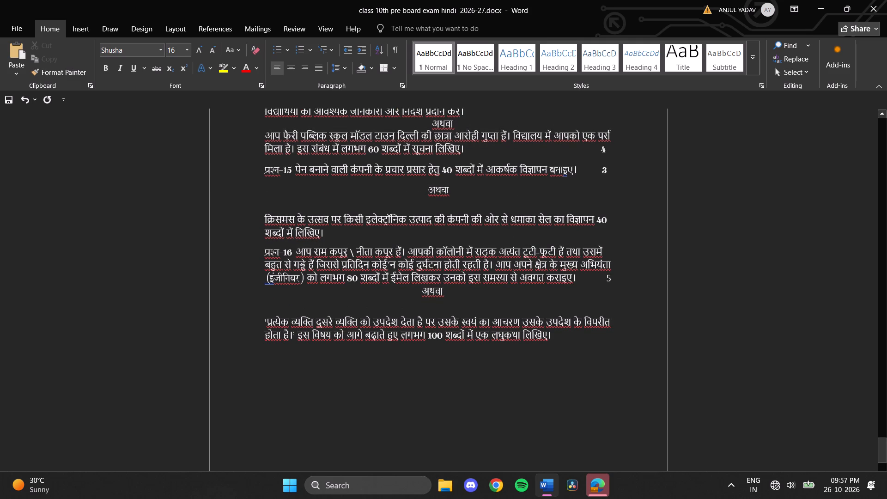
pyautogui.scroll(2, 514, 205)
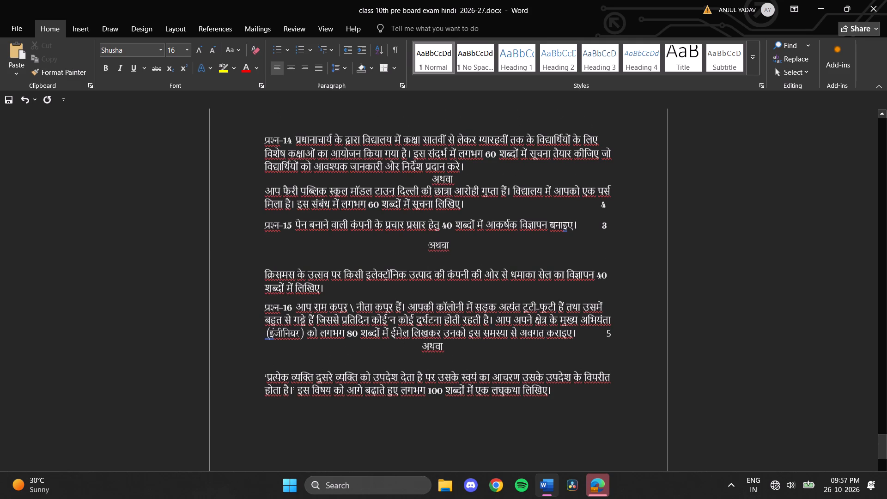
# Save the exam paper document.
pyautogui.hotkey('ctrl', 's')
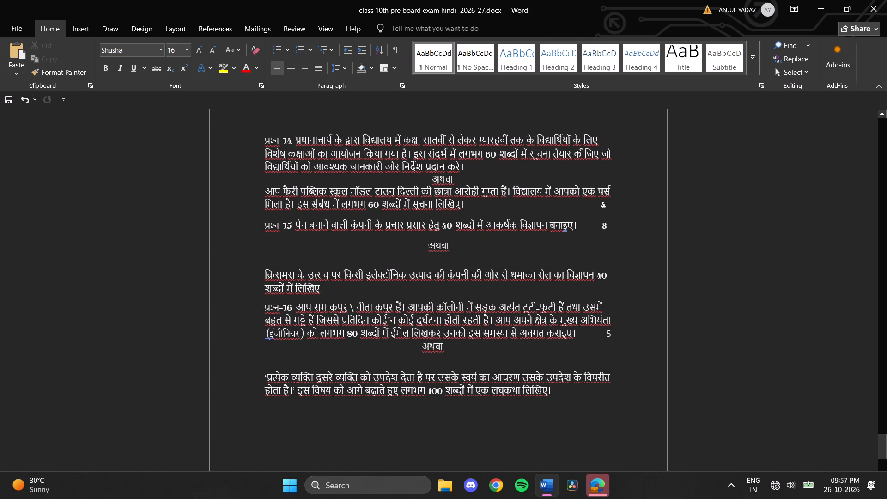
# Look back through the paper from the last page with प्रश्न-16 up to the header details on the first page.
pyautogui.scroll(-5, 493, 241)
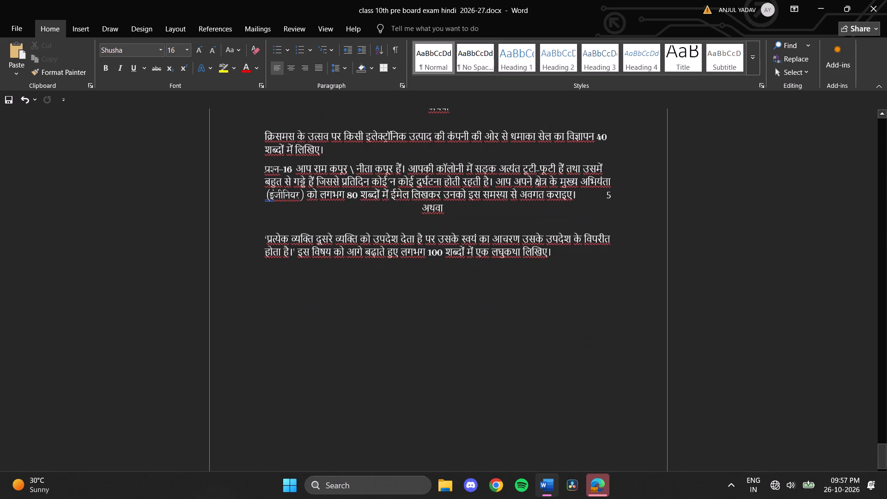
pyautogui.scroll(-9, 489, 246)
pyautogui.scroll(8, 491, 243)
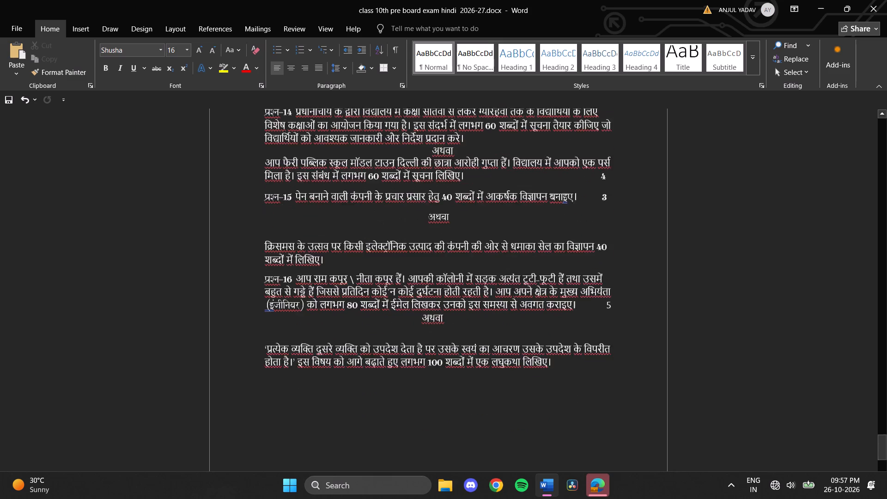
pyautogui.scroll(20, 491, 243)
pyautogui.scroll(11, 491, 243)
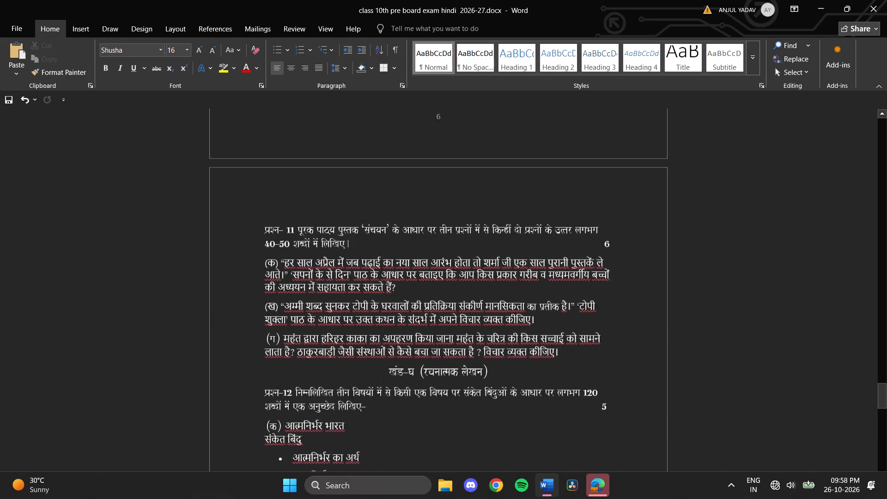
pyautogui.scroll(20, 494, 241)
pyautogui.scroll(11, 494, 241)
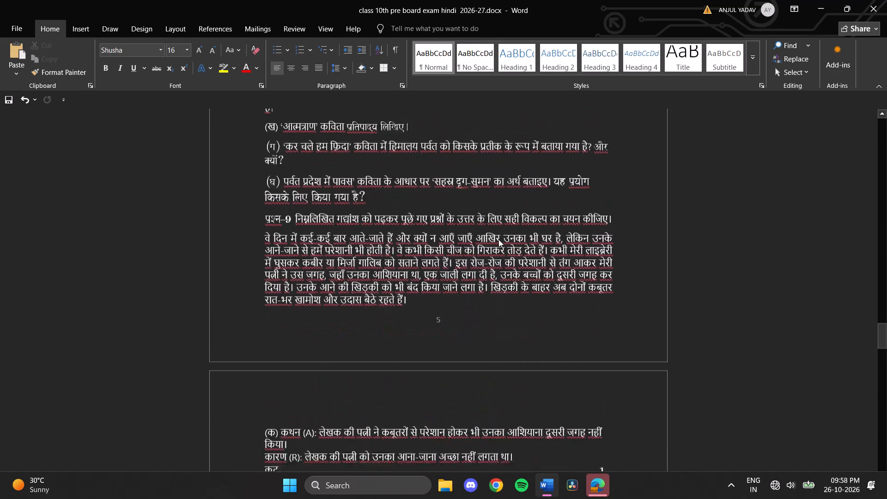
pyautogui.scroll(20, 498, 239)
pyautogui.scroll(11, 498, 239)
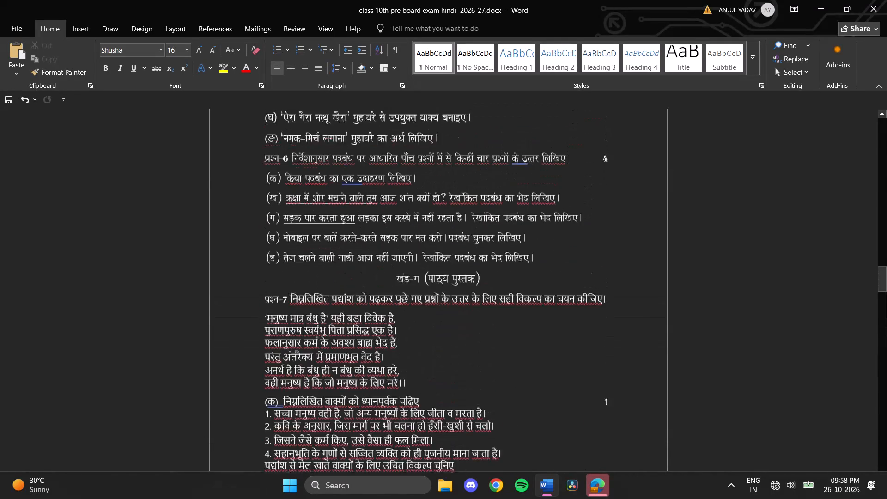
pyautogui.scroll(20, 502, 238)
pyautogui.scroll(10, 502, 238)
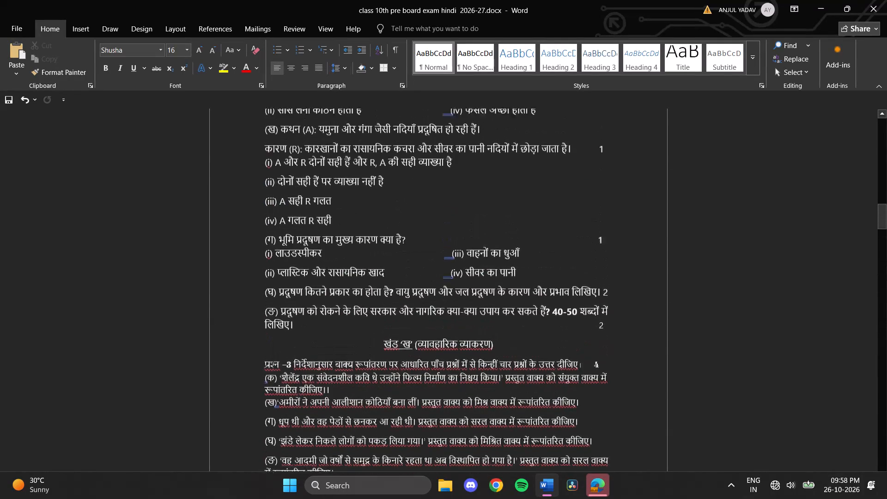
pyautogui.scroll(20, 504, 238)
pyautogui.scroll(10, 504, 238)
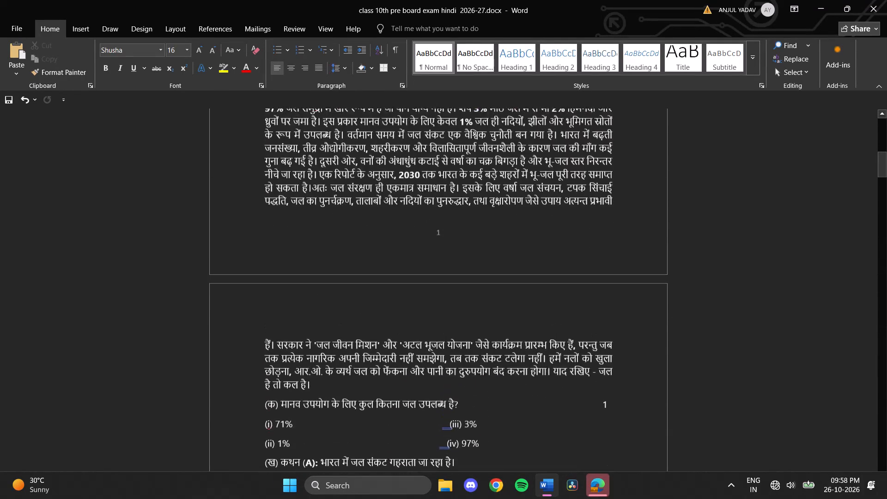
pyautogui.scroll(8, 507, 237)
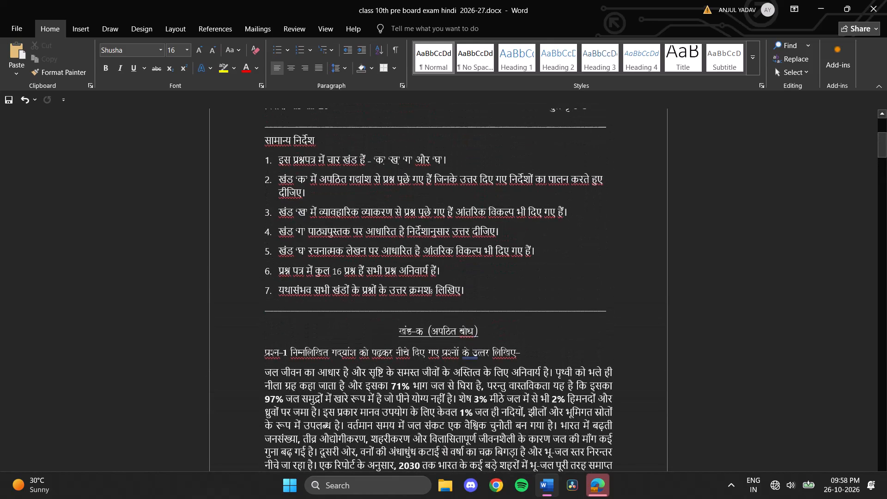
pyautogui.scroll(4, 507, 237)
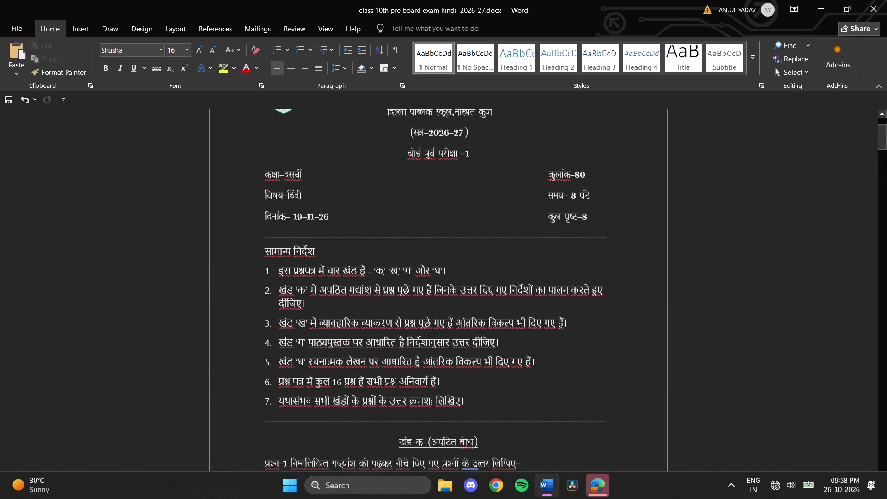
# Reword the total marks label before 80 in the paper's header as कुल अंक, with a space between the two words.
pyautogui.click(562, 175)
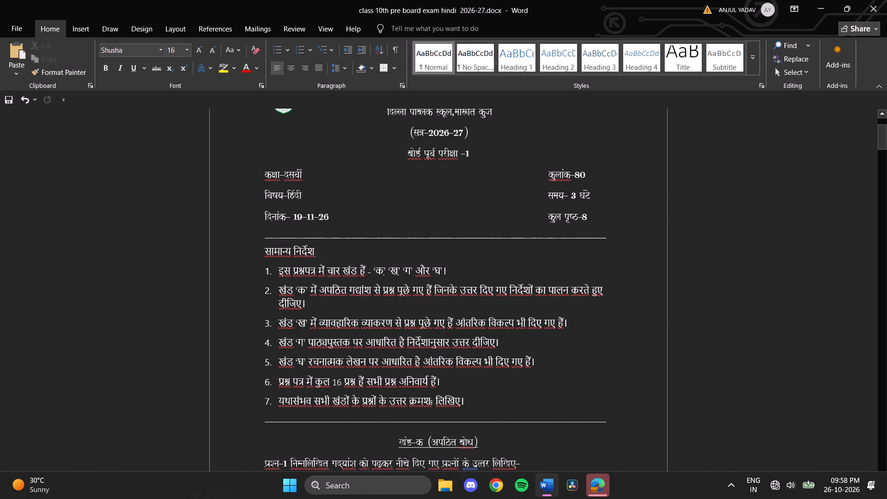
pyautogui.press('Delete')
pyautogui.press('Delete')
pyautogui.press('a')
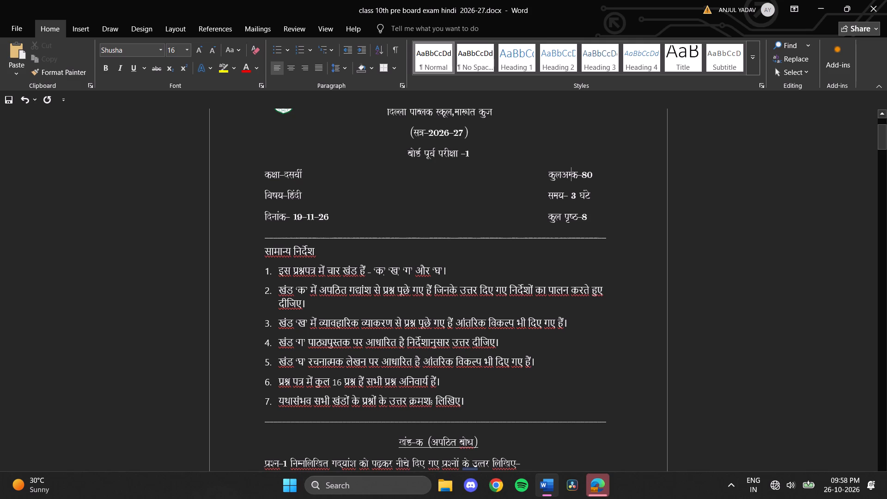
pyautogui.press('BackSpace')
pyautogui.press('m')
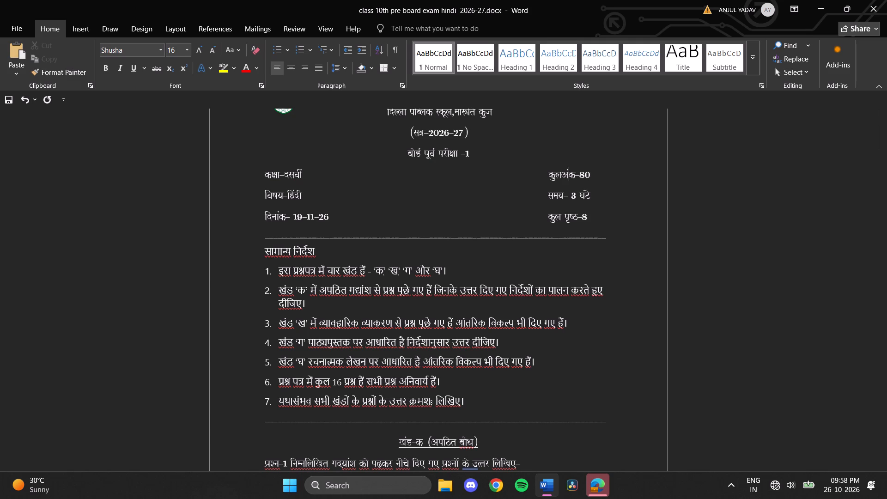
pyautogui.click(562, 176)
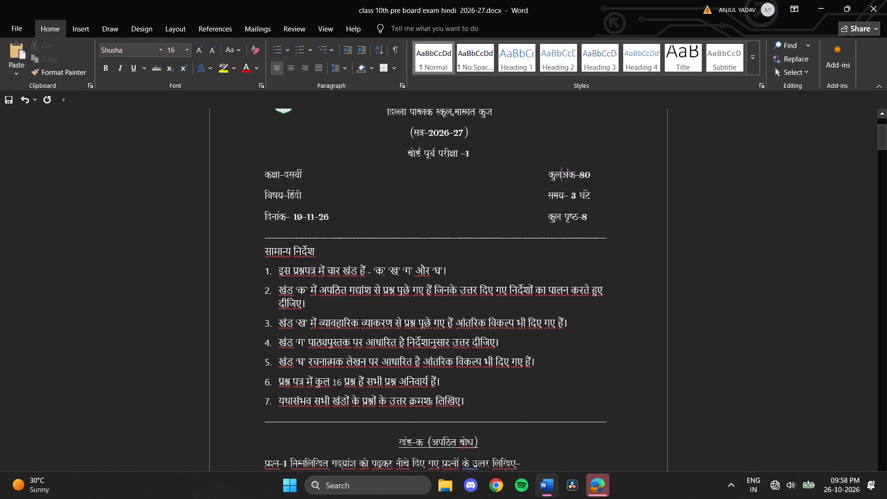
pyautogui.doubleClick(562, 174)
pyautogui.click(610, 178)
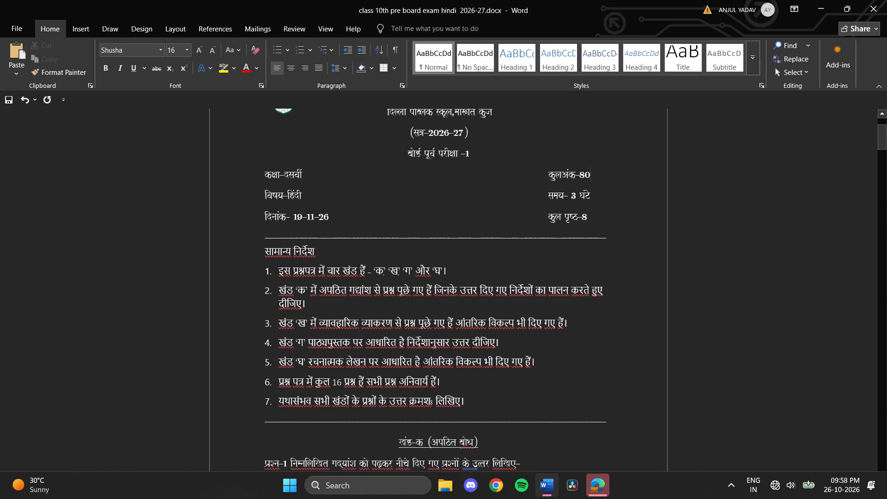
pyautogui.doubleClick(563, 174)
pyautogui.click(598, 179)
pyautogui.click(562, 174)
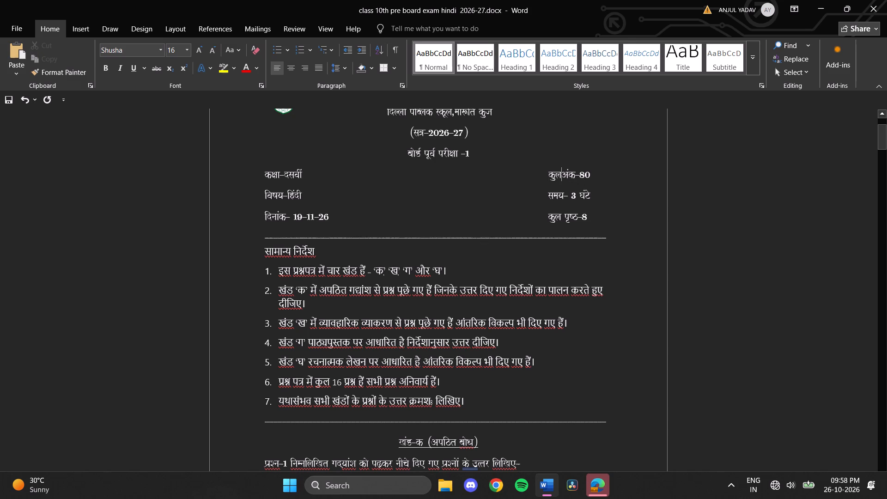
pyautogui.press('space')
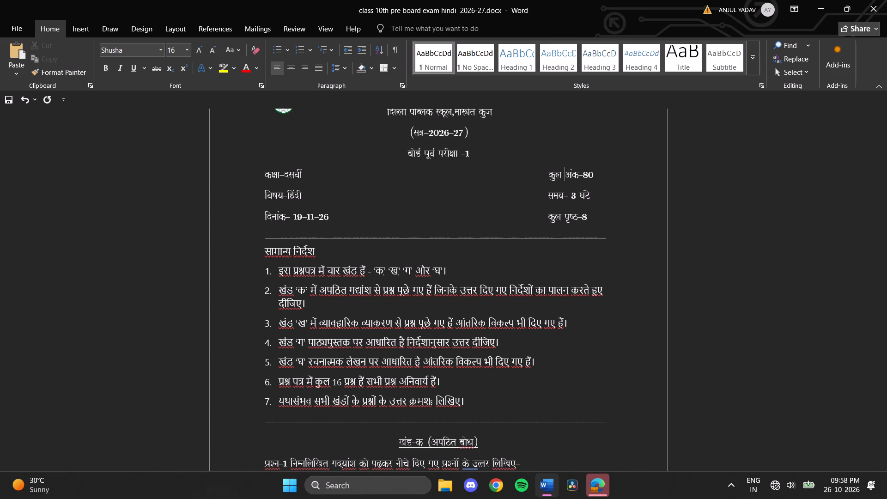
# Delete the suffix –1 after बोर्ड पूर्व परीक्षा in the paper's title.
pyautogui.scroll(2, 617, 170)
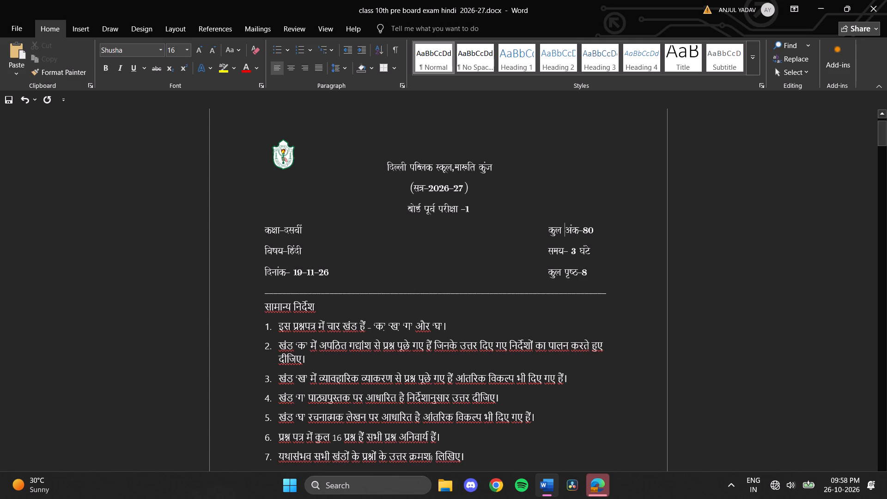
pyautogui.doubleClick(461, 211)
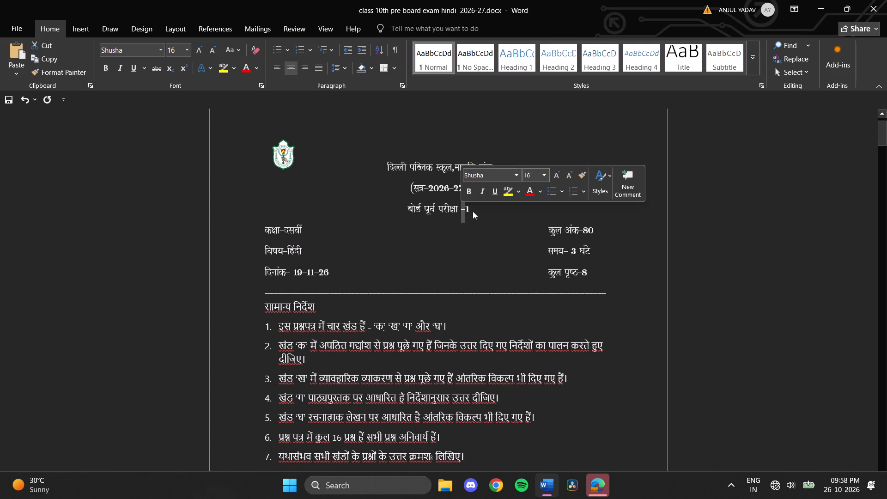
pyautogui.click(477, 212)
pyautogui.click(461, 209)
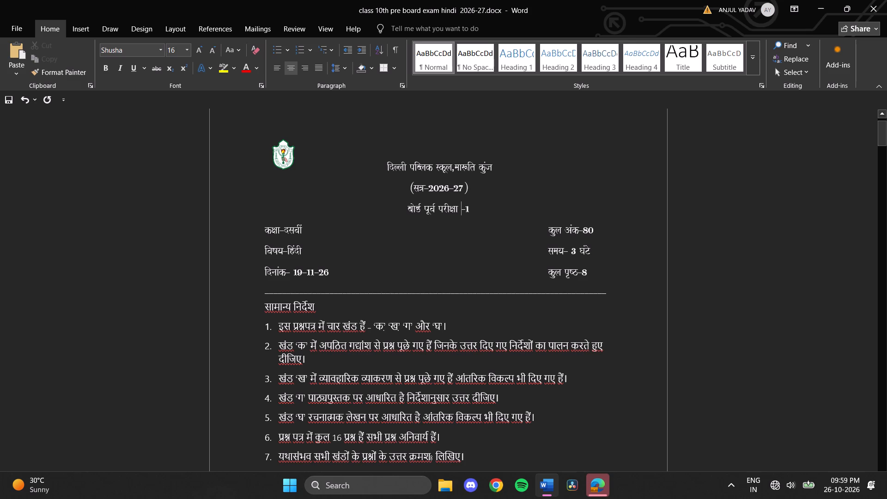
pyautogui.press('Delete')
pyautogui.press('Delete')
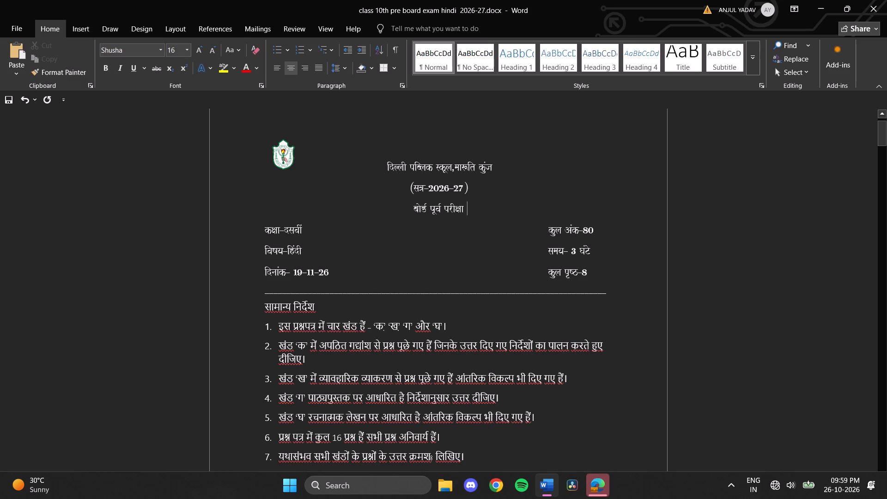
# Recheck the general instructions and the प्रश्न-1 passage on water in खंड-क.
pyautogui.scroll(-2, 498, 206)
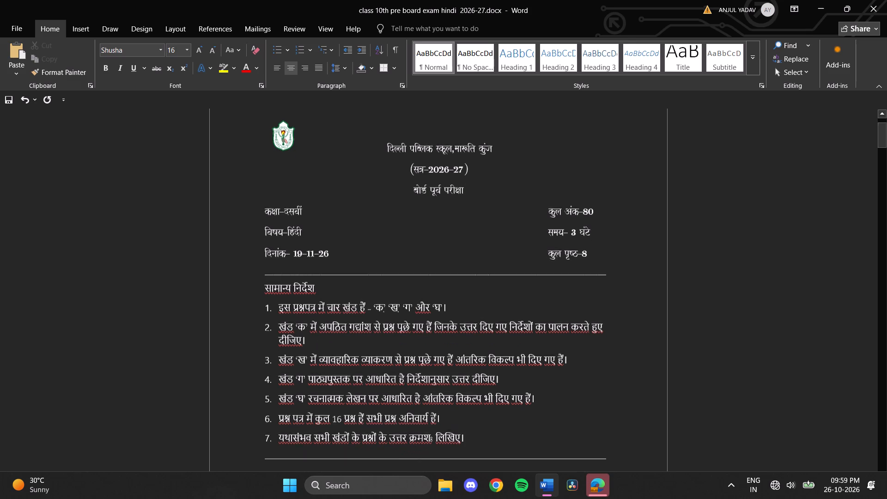
pyautogui.scroll(-7, 498, 206)
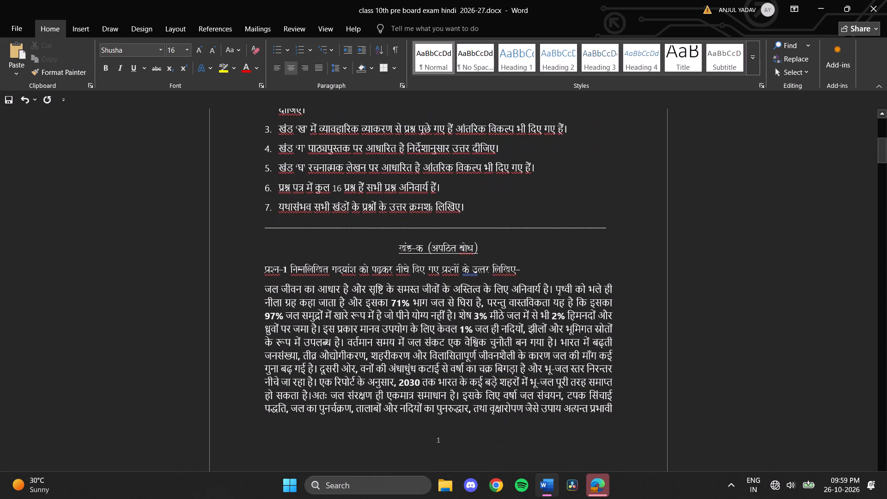
pyautogui.scroll(-5, 498, 206)
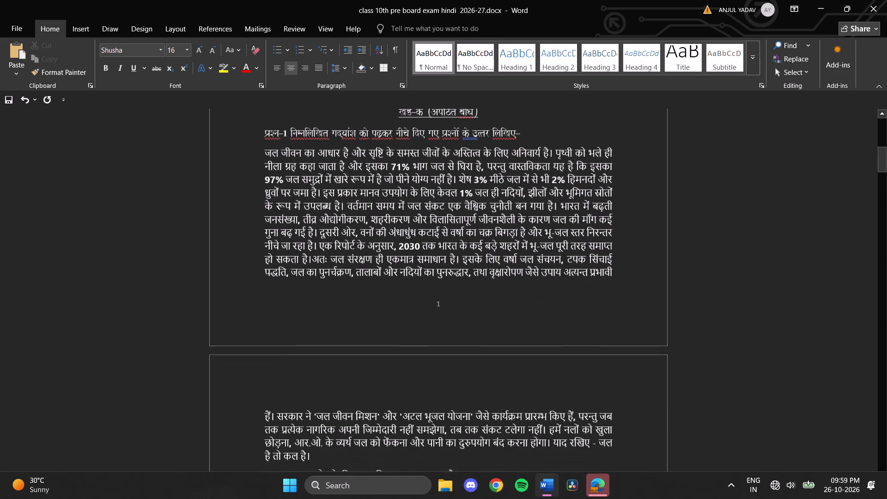
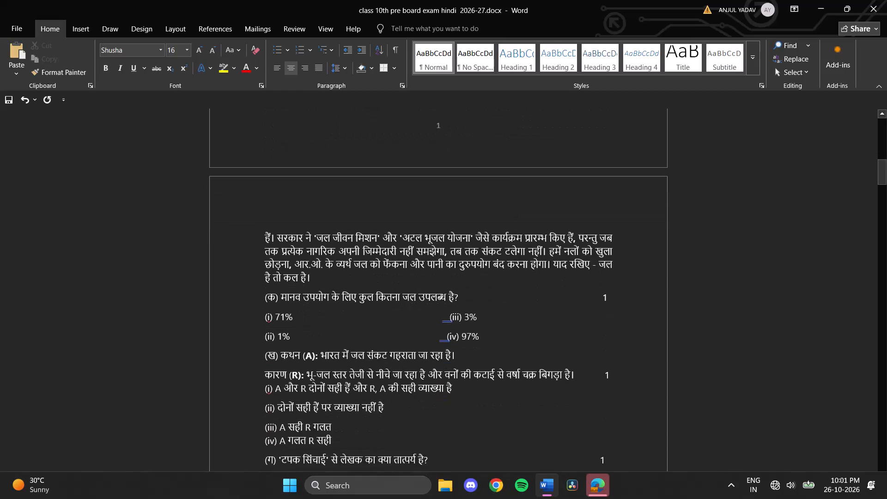
# Recheck the sub-questions of प्रश्न-1, the pollution passage in प्रश्न-2 and the questions that follow up to प्रश्न-5.
pyautogui.scroll(-2, 514, 208)
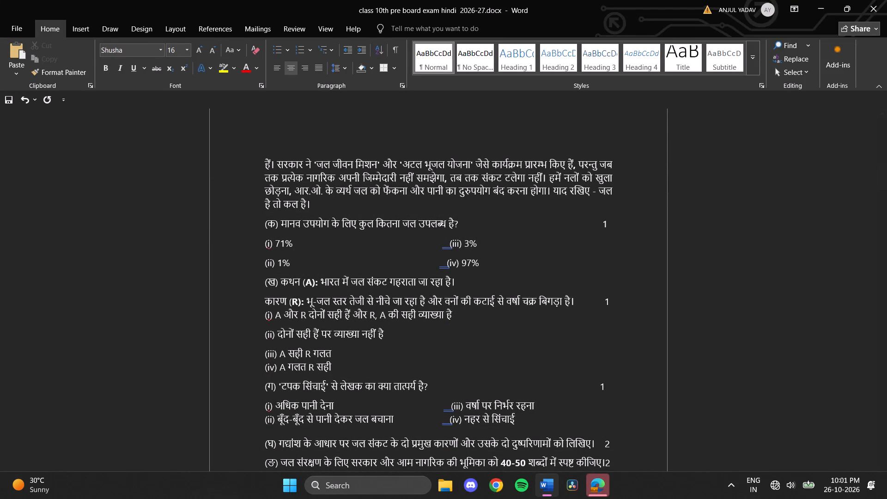
pyautogui.scroll(-2, 514, 208)
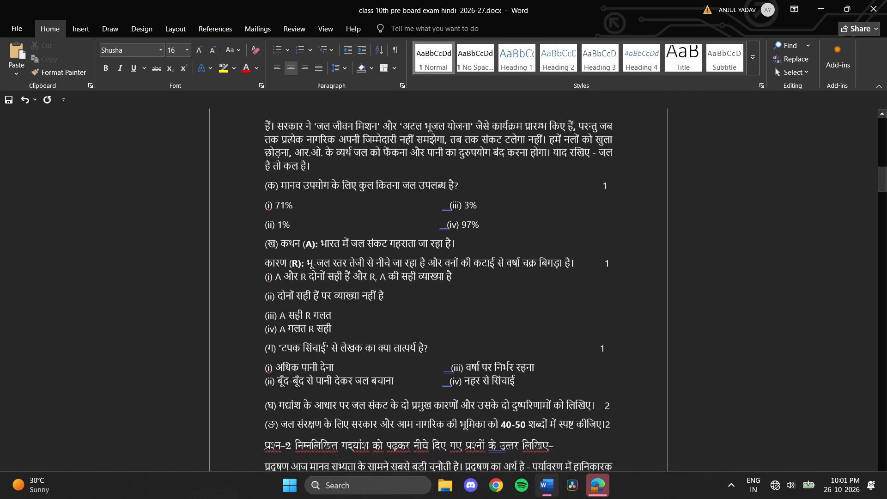
pyautogui.scroll(-1, 514, 208)
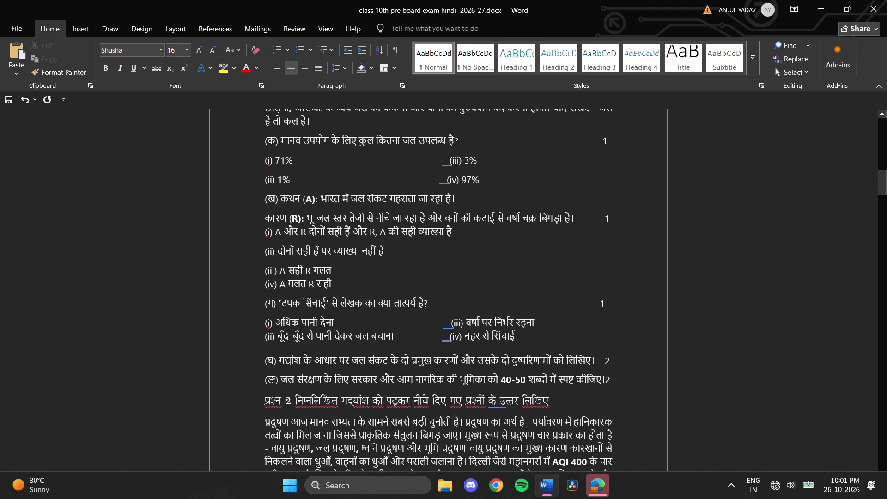
pyautogui.scroll(-2, 514, 208)
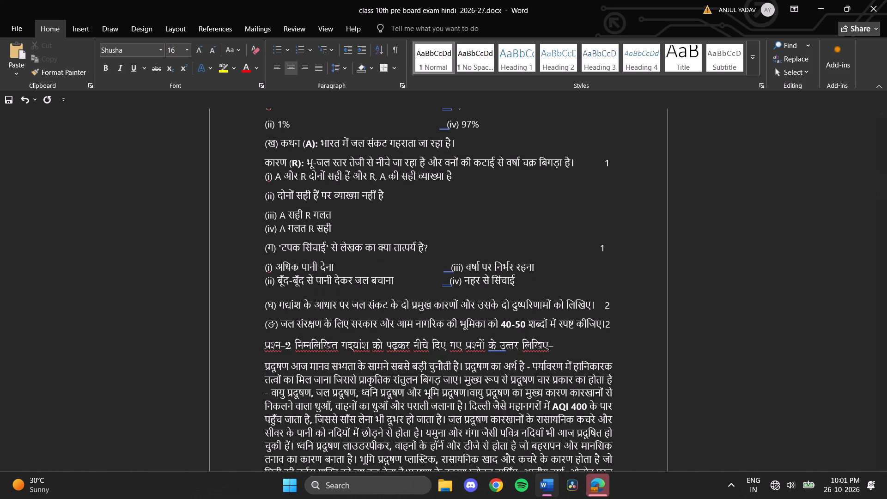
pyautogui.scroll(-2, 514, 208)
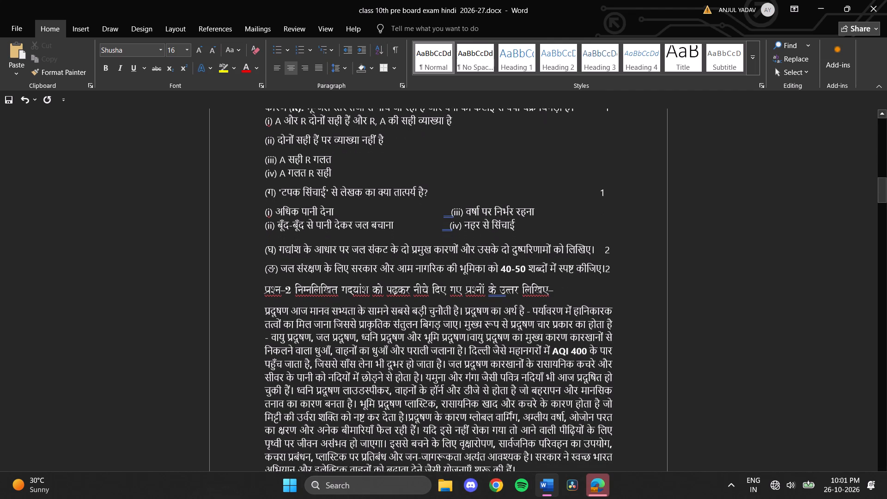
pyautogui.scroll(-7, 514, 208)
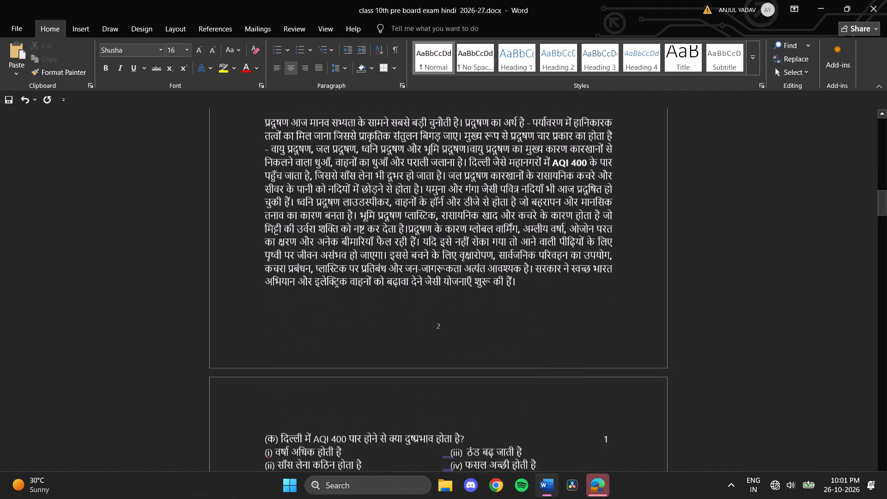
pyautogui.scroll(-20, 514, 208)
pyautogui.scroll(-10, 514, 208)
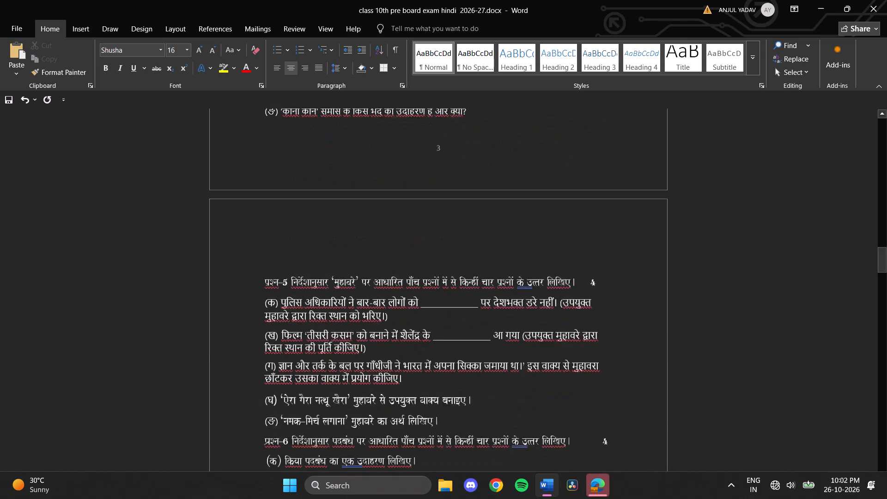
# Recheck the मुहावरे and पदबंध questions in प्रश्न-5 and प्रश्न-6, and the poetry questions in प्रश्न-7 and प्रश्न-8.
pyautogui.scroll(-5, 514, 208)
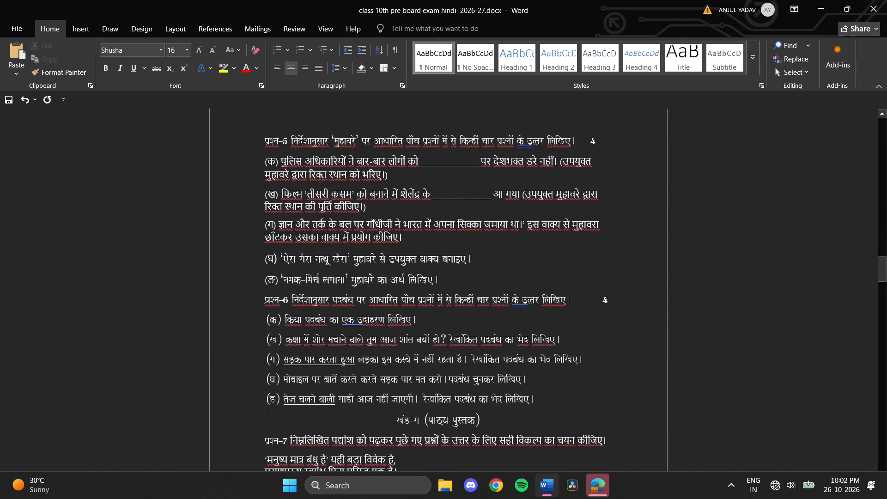
pyautogui.scroll(-5, 514, 208)
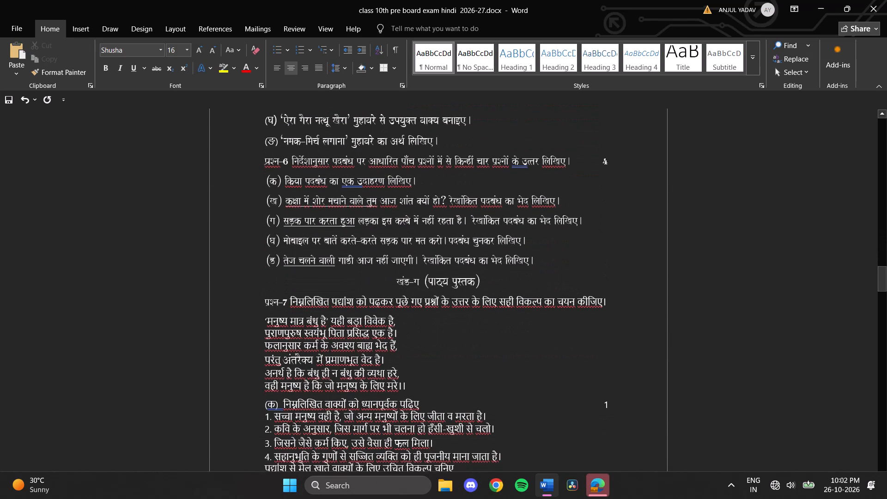
pyautogui.scroll(-20, 514, 208)
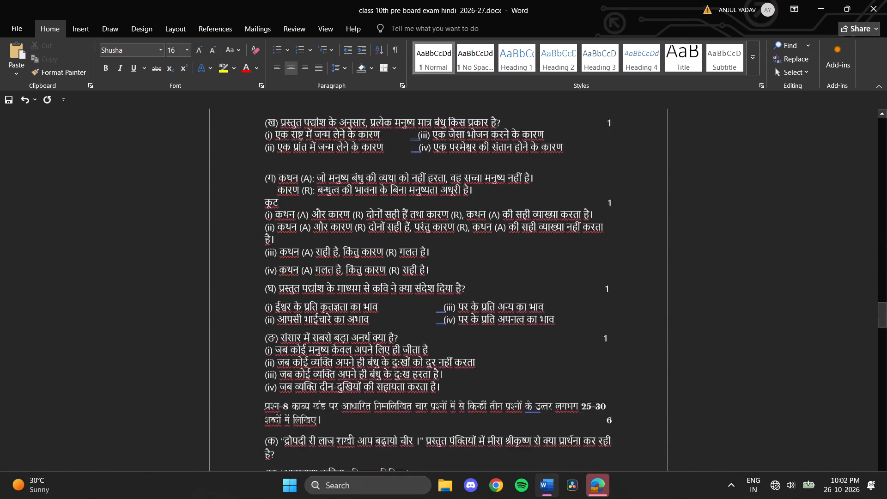
pyautogui.scroll(-2, 514, 208)
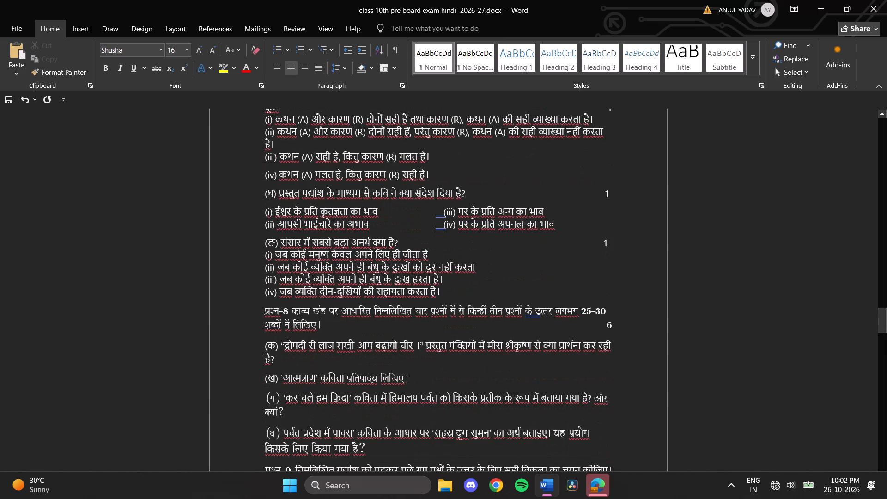
pyautogui.scroll(-3, 514, 208)
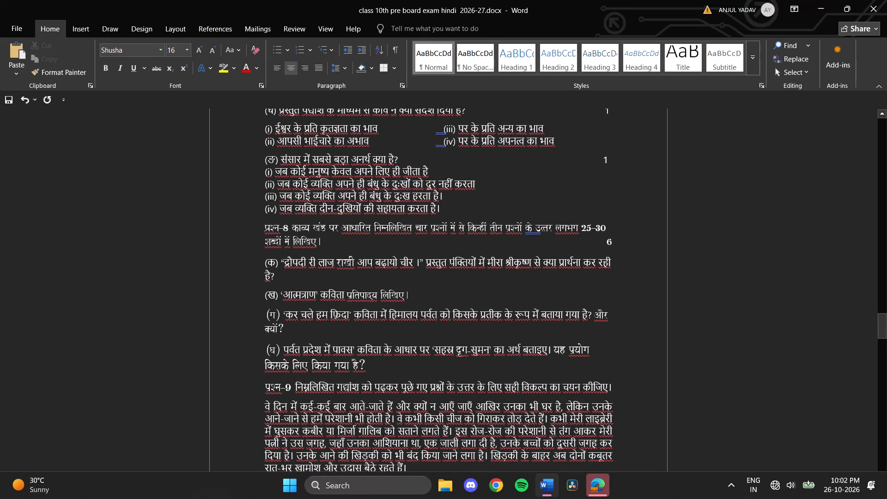
pyautogui.scroll(-2, 514, 208)
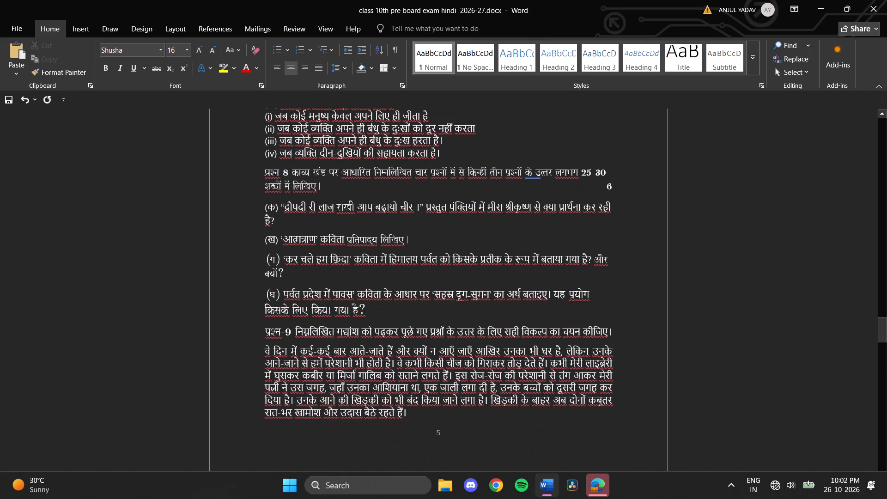
# Recheck the prose questions in प्रश्न-9 about the pigeons and in प्रश्न-10.
pyautogui.scroll(-14, 514, 208)
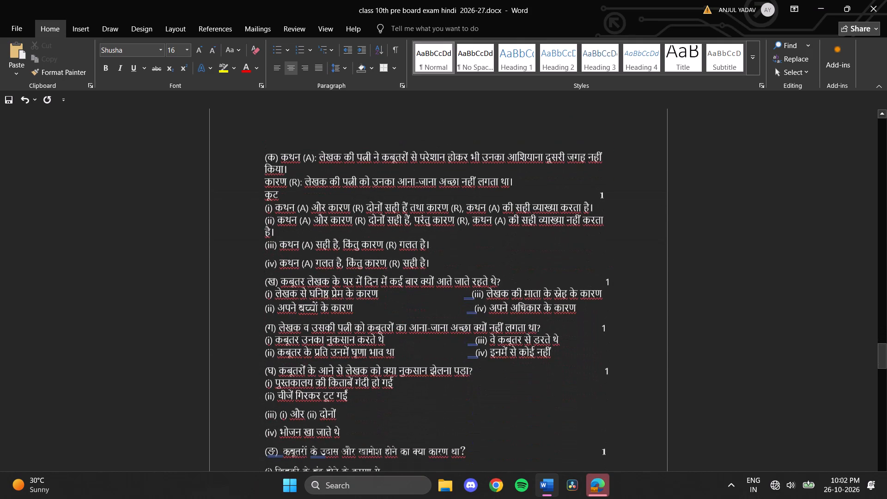
pyautogui.scroll(-4, 514, 208)
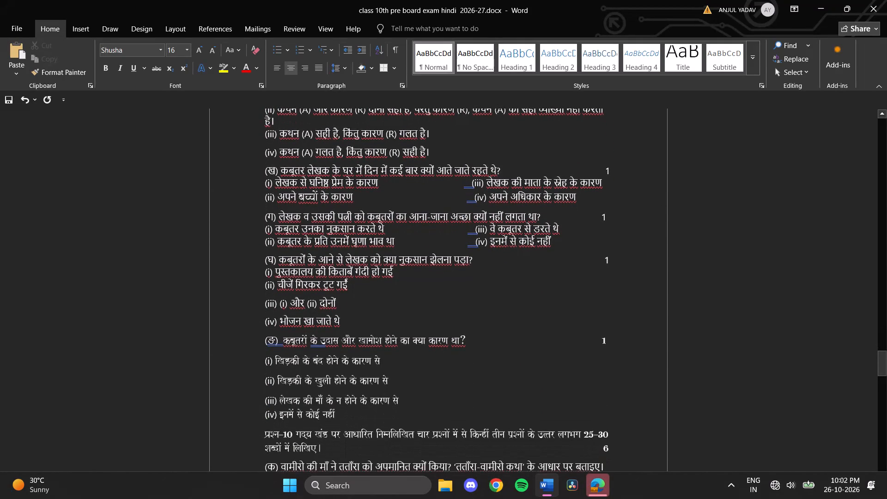
pyautogui.scroll(-4, 514, 208)
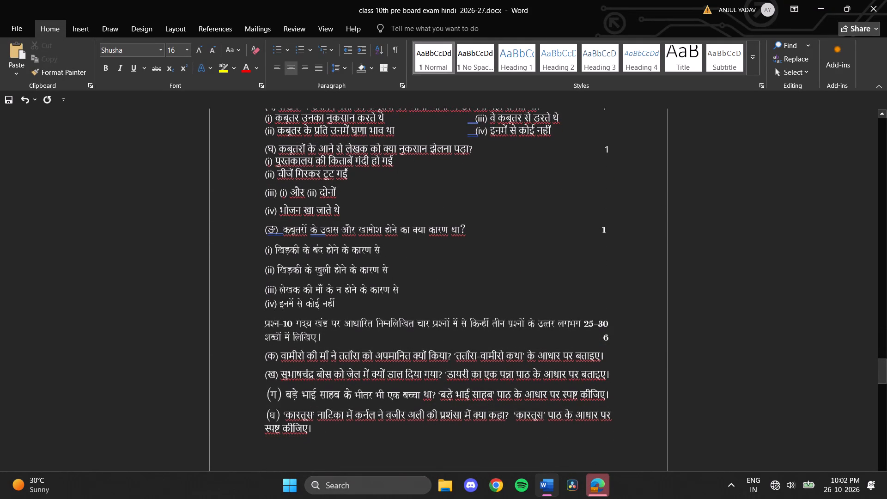
pyautogui.scroll(7, 514, 208)
pyautogui.scroll(-3, 514, 208)
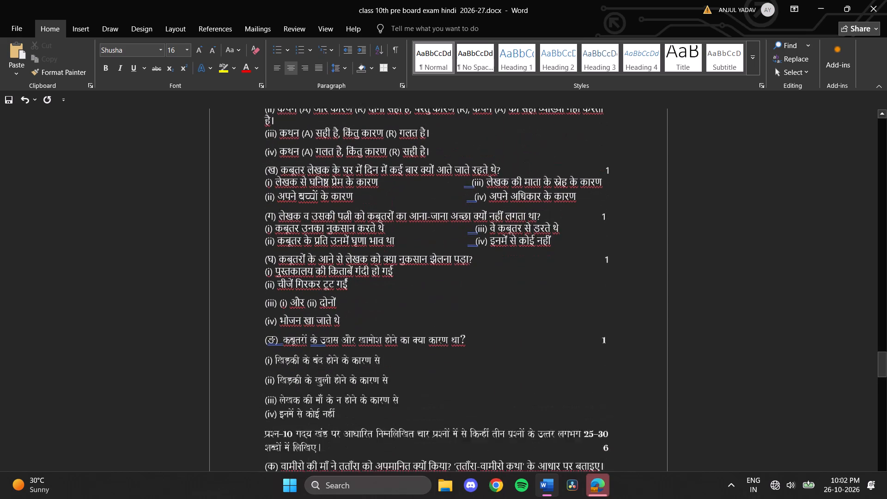
pyautogui.scroll(-7, 514, 208)
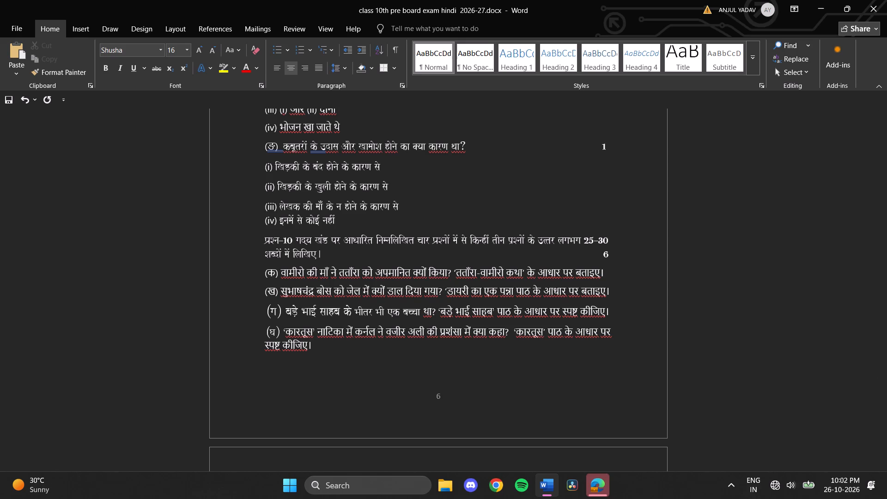
pyautogui.scroll(-2, 514, 208)
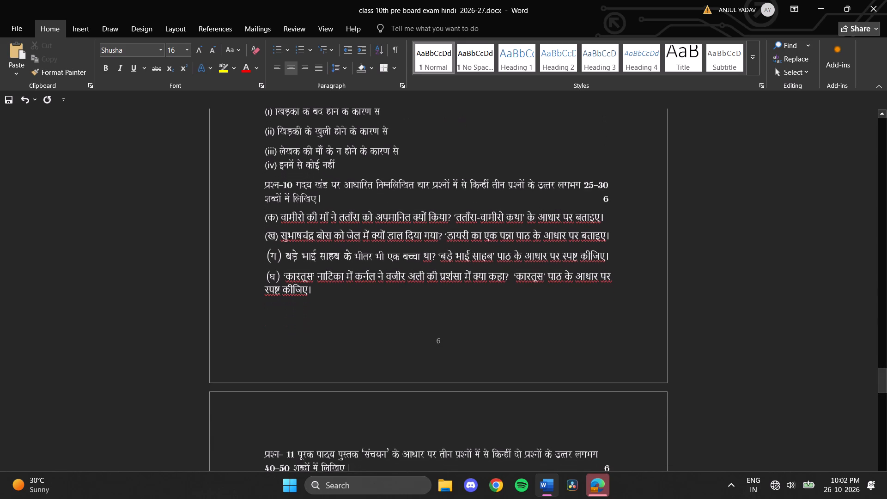
# Recheck प्रश्न-11 and the creative writing questions of खंड-घ through प्रश्न-16.
pyautogui.scroll(-16, 514, 208)
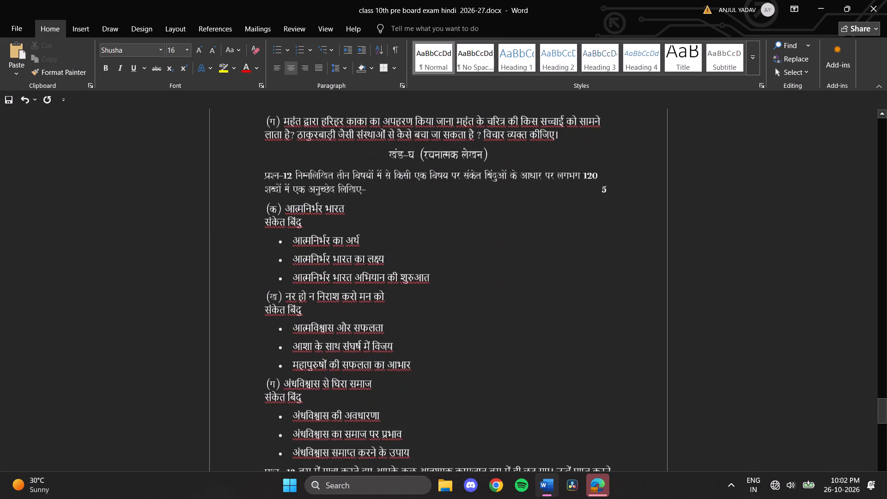
pyautogui.scroll(-5, 514, 208)
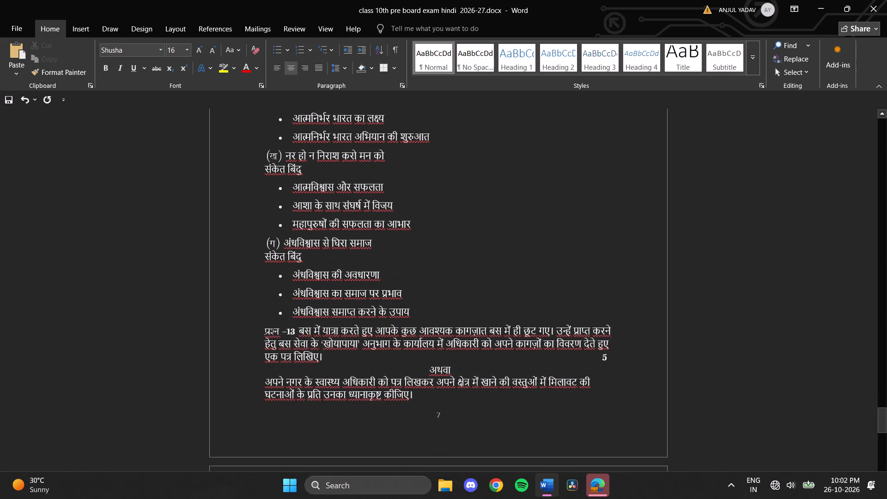
pyautogui.scroll(-15, 515, 208)
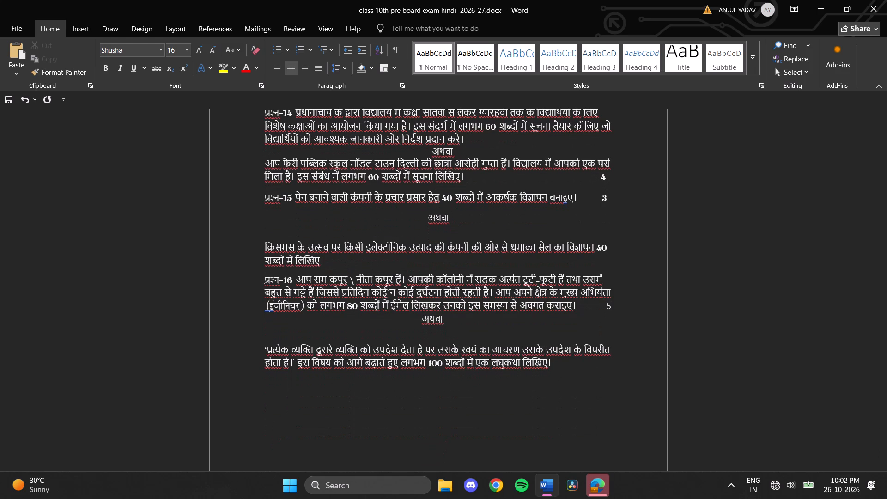
pyautogui.scroll(-1, 515, 208)
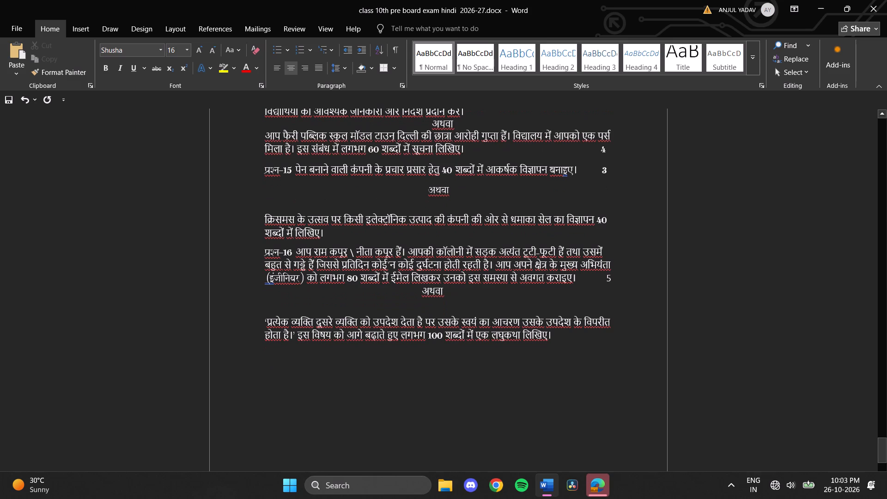
# Replace क्रिसमस with दिवस in font size 16 at the start of the alternative question under प्रश्न-15.
pyautogui.click(263, 219)
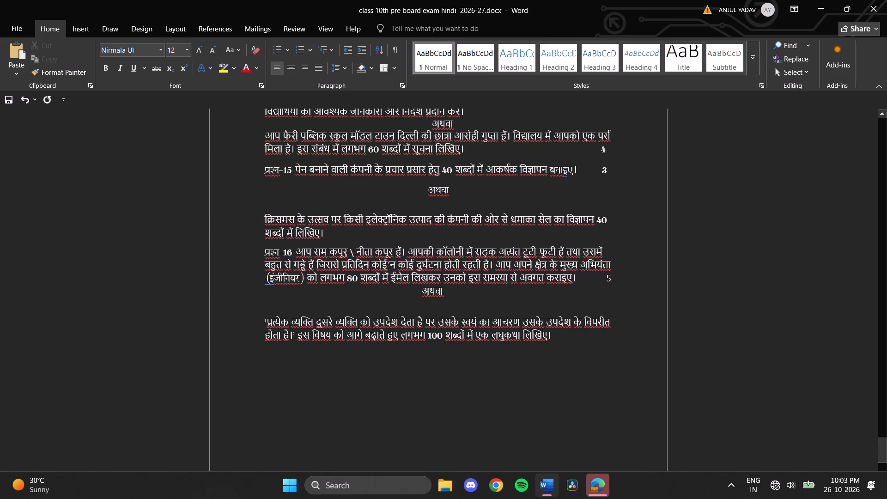
pyautogui.press('Delete')
pyautogui.press('Delete')
pyautogui.press('Delete')
pyautogui.press('Delete')
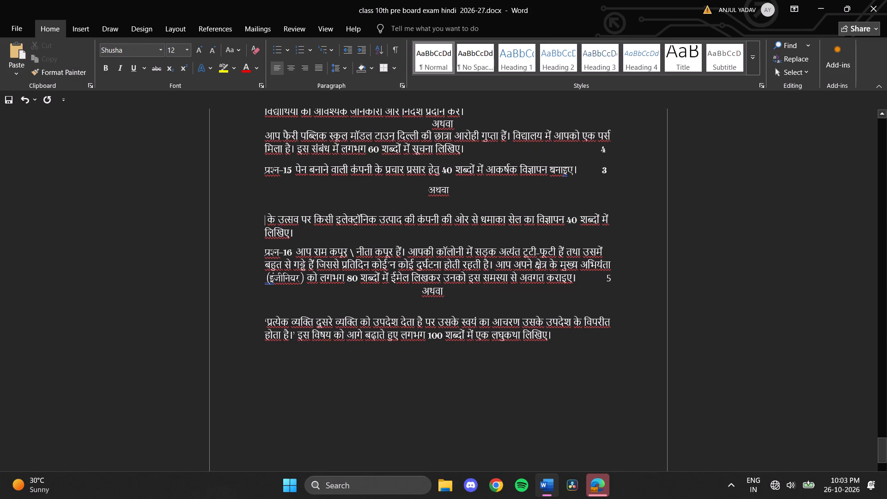
pyautogui.doubleClick(187, 49)
pyautogui.click(188, 50)
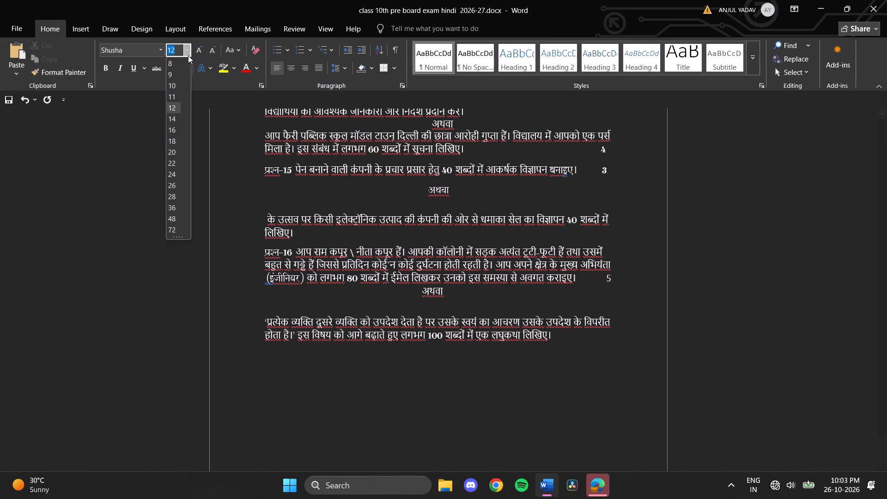
pyautogui.click(171, 131)
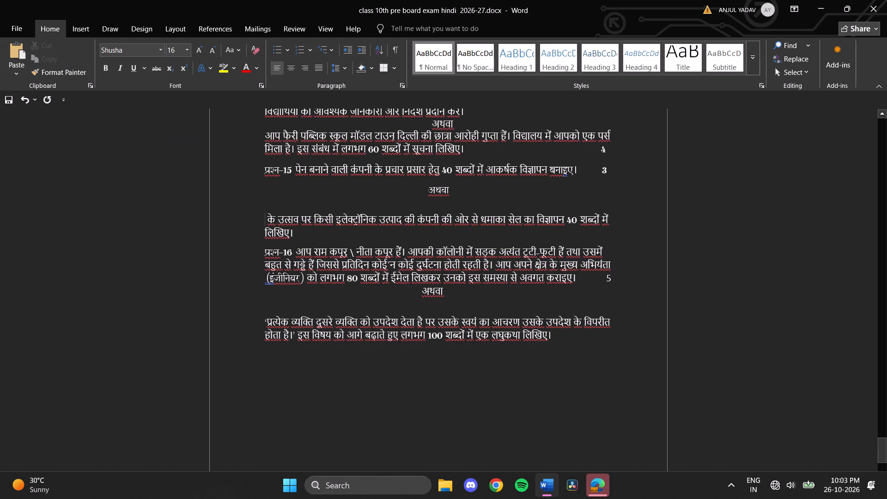
pyautogui.press('i')
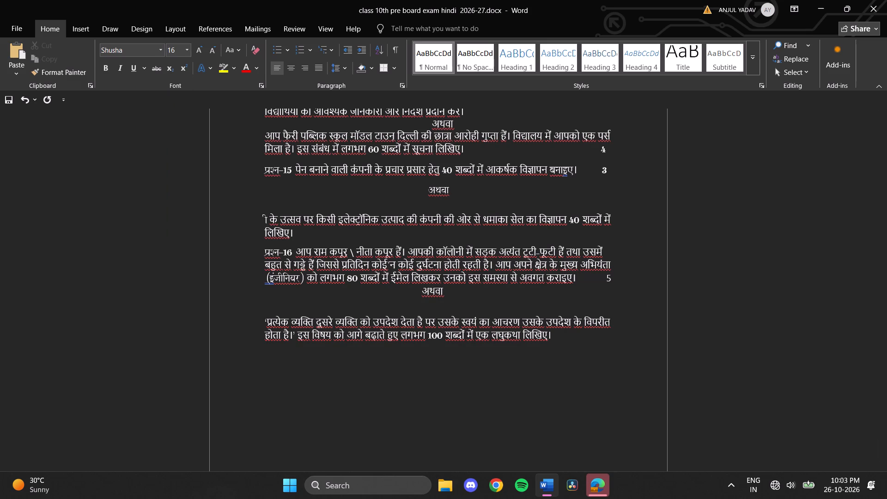
pyautogui.press('BackSpace')
pyautogui.press('i')
pyautogui.press('d')
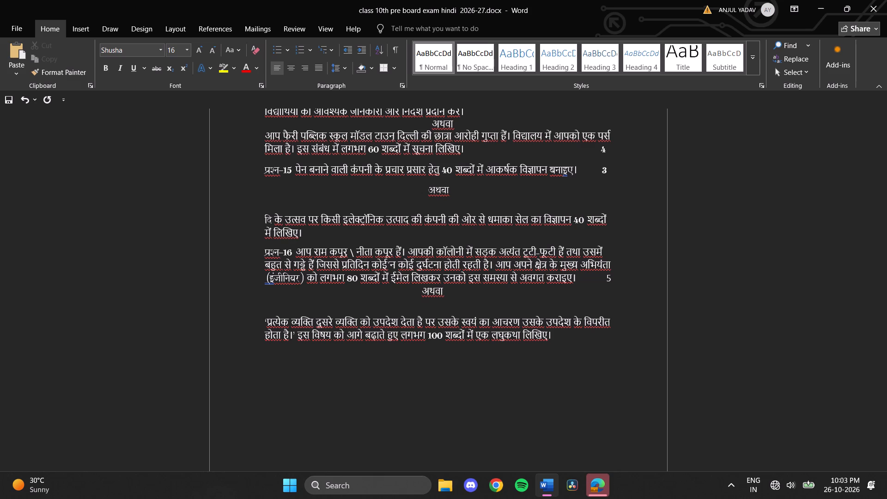
pyautogui.press('v')
pyautogui.write('asa')
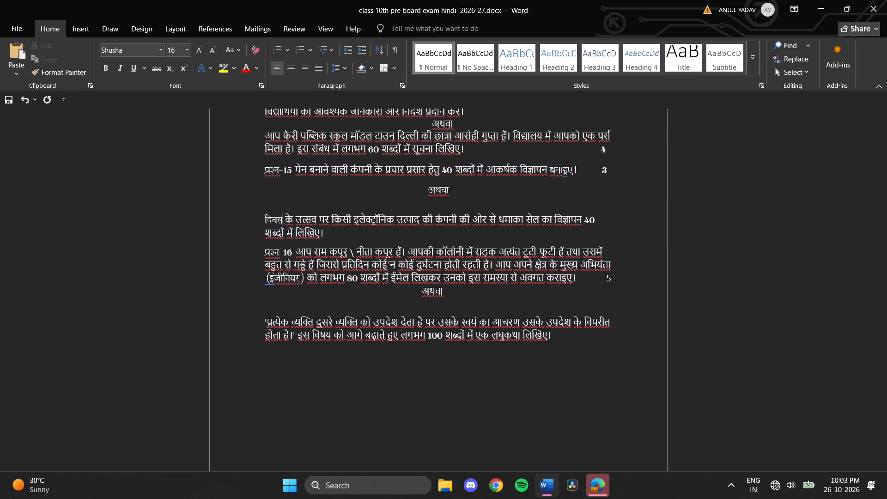
# Set the font size of the word दिवस in प्रश्न-15's alternative question to 18.
pyautogui.moveTo(262, 218); pyautogui.dragTo(282, 220)
pyautogui.click(187, 50)
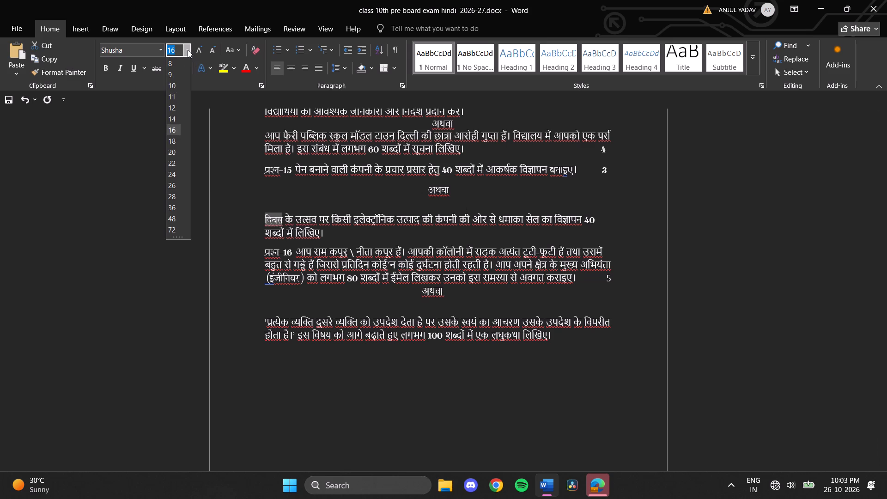
pyautogui.click(170, 141)
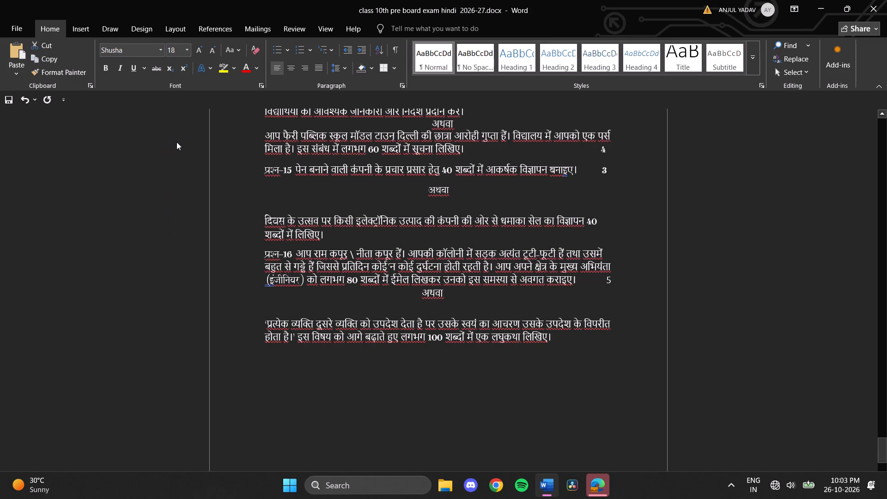
pyautogui.doubleClick(381, 241)
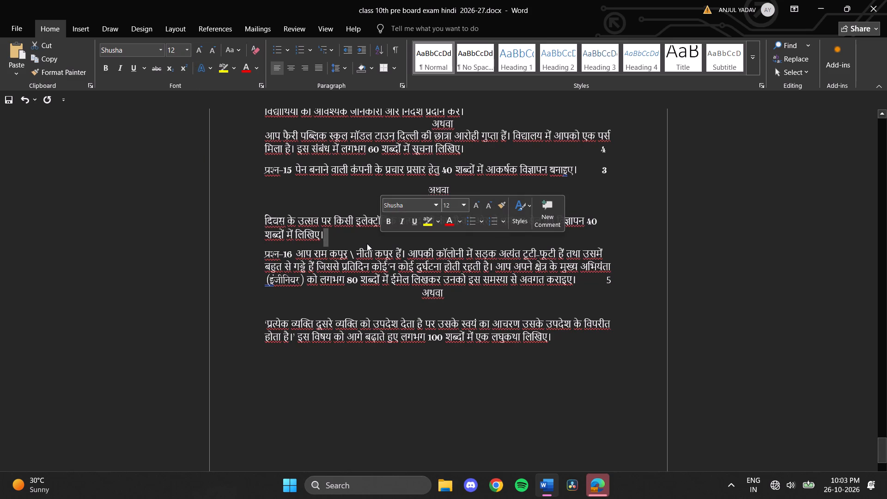
# Replace the word दिवस with दीवाली at the start of the alternative question under प्रश्न-15.
pyautogui.click(263, 219)
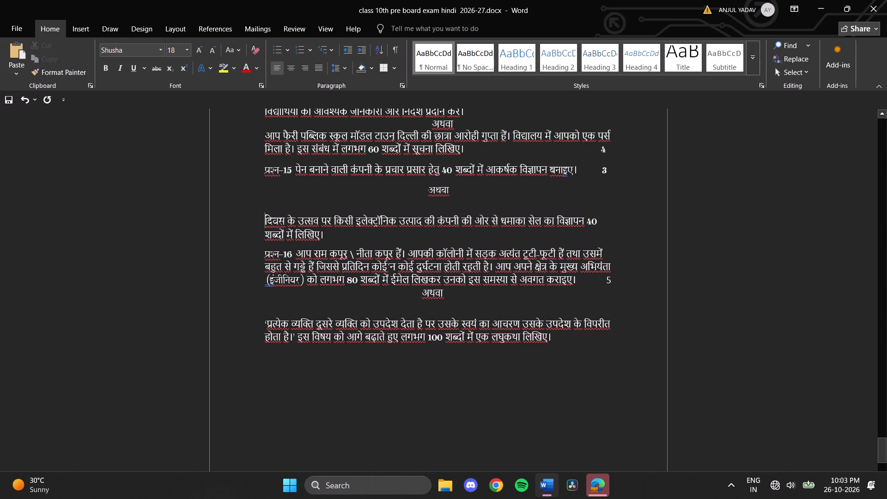
pyautogui.press('Delete')
pyautogui.press('Delete')
pyautogui.press('Delete')
pyautogui.press('Delete')
pyautogui.press('Delete')
pyautogui.press('Delete')
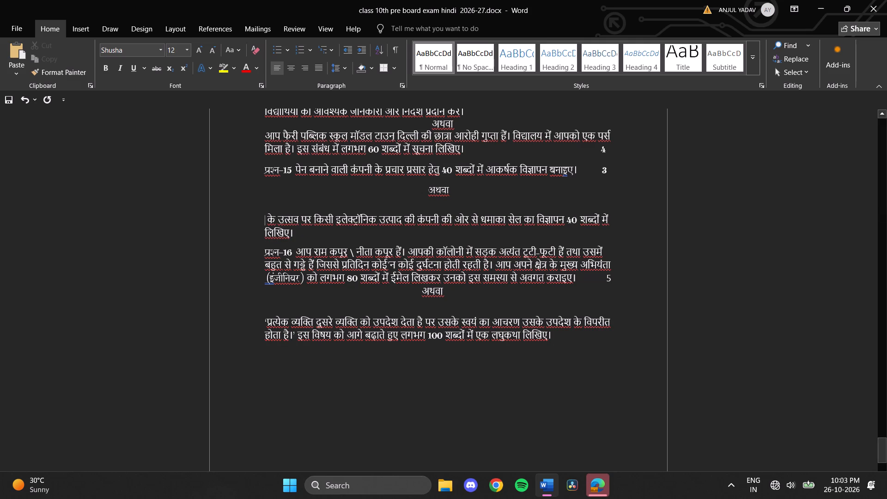
pyautogui.press('d')
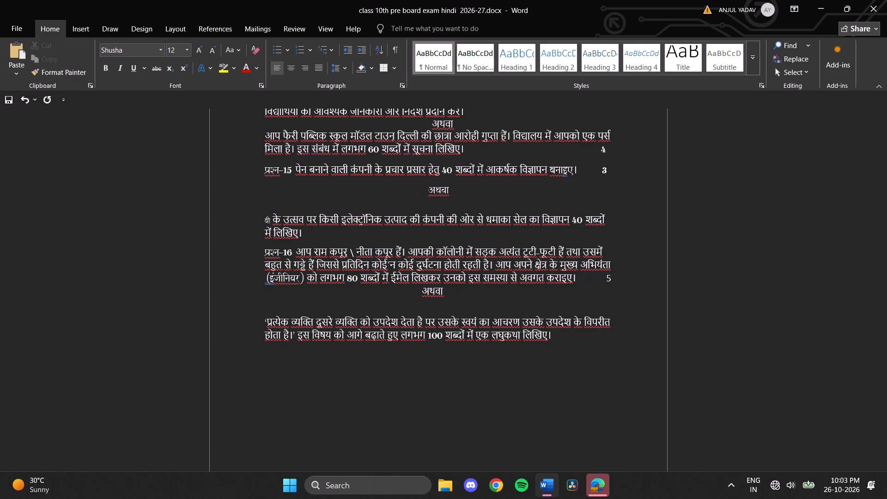
pyautogui.press('v')
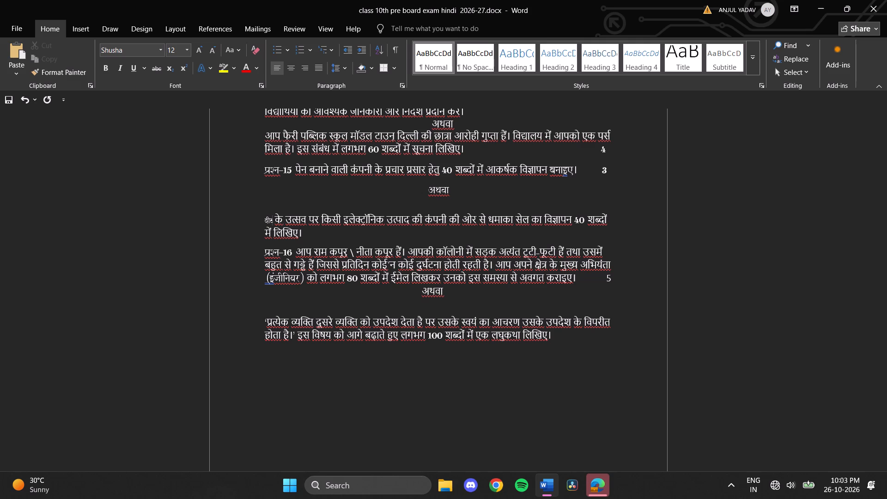
pyautogui.write('aa')
pyautogui.write('la')
pyautogui.press('i')
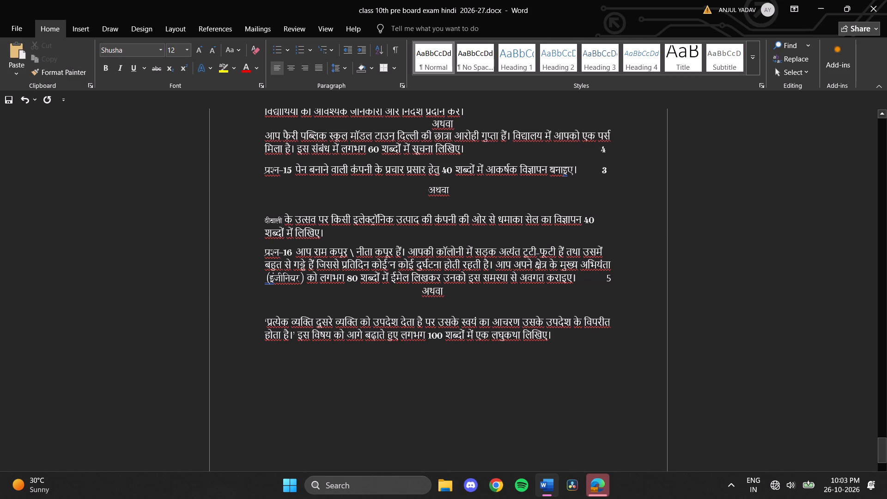
# Set the font size of the word दीवाली in प्रश्न-15's alternative question to 18.
pyautogui.moveTo(263, 220); pyautogui.dragTo(283, 220)
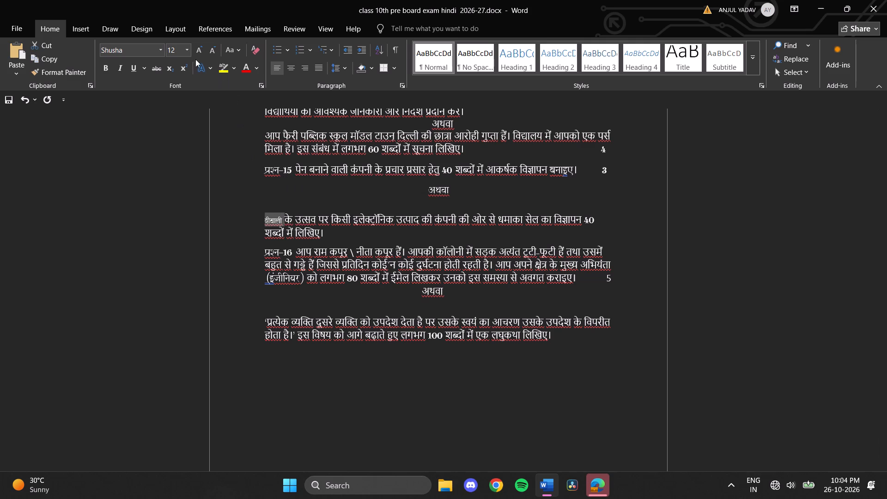
pyautogui.click(188, 48)
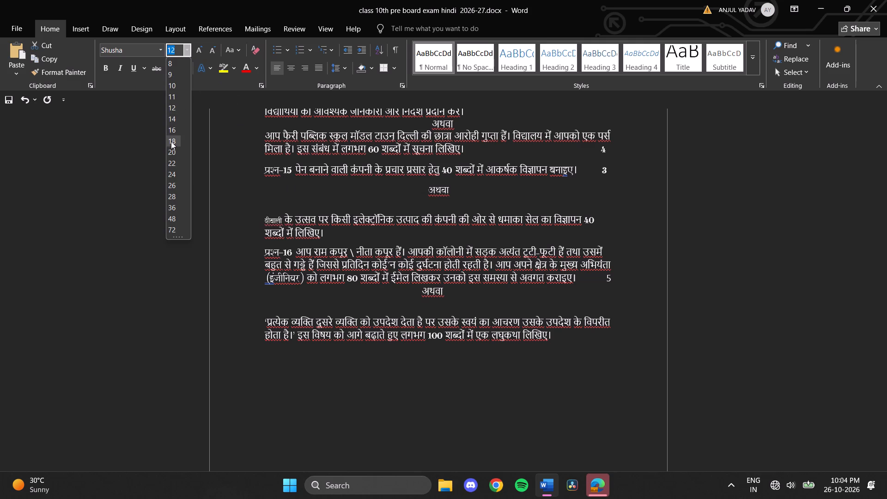
pyautogui.click(170, 140)
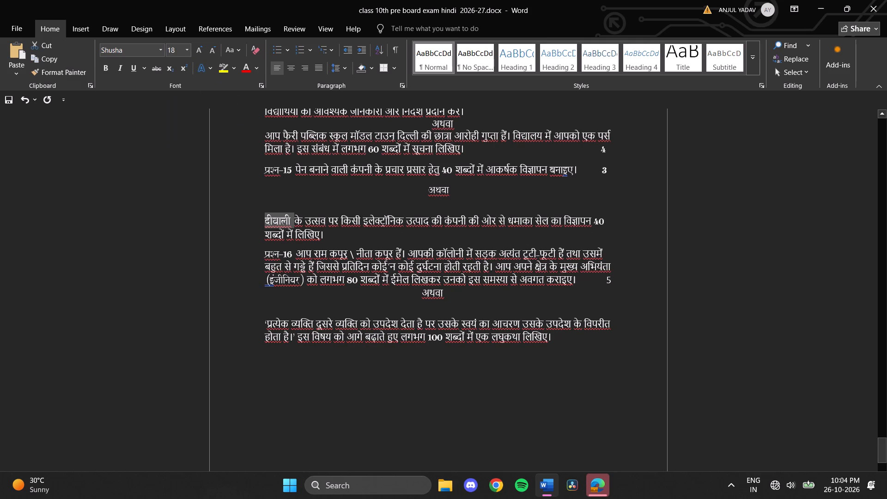
pyautogui.click(621, 211)
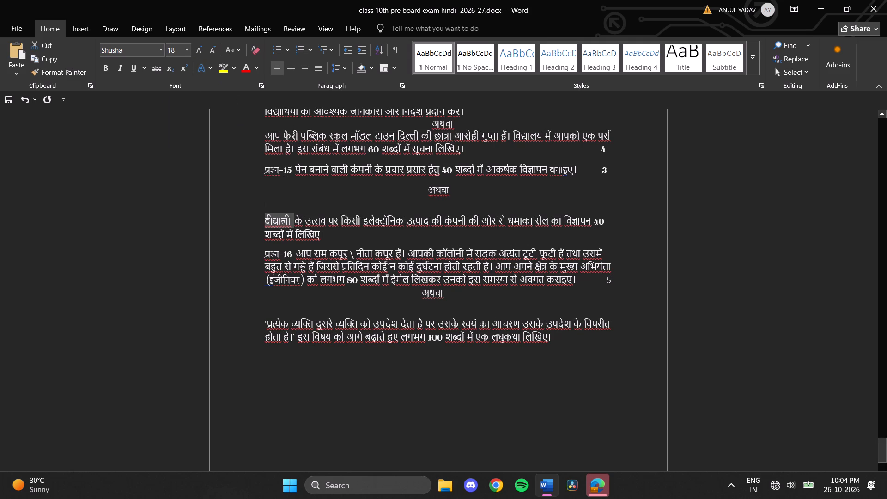
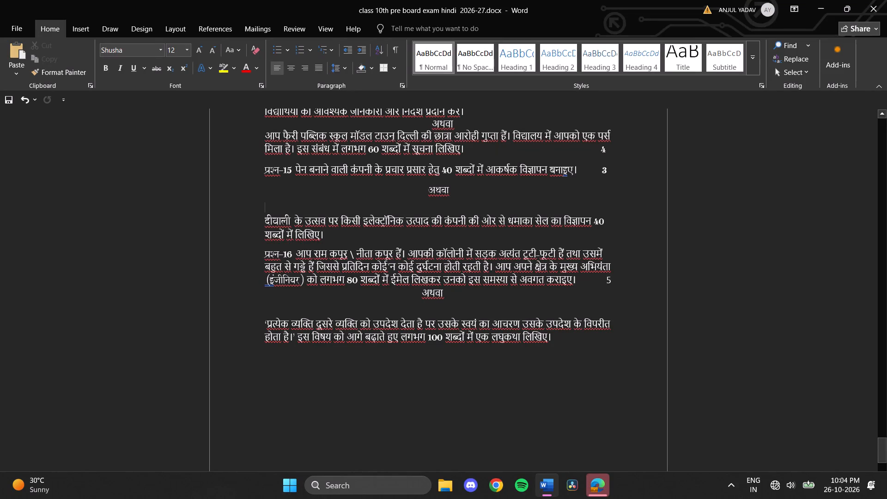
# Delete the empty line between अथवा and the alternative question under प्रश्न-15.
pyautogui.click(262, 218)
pyautogui.press('BackSpace')
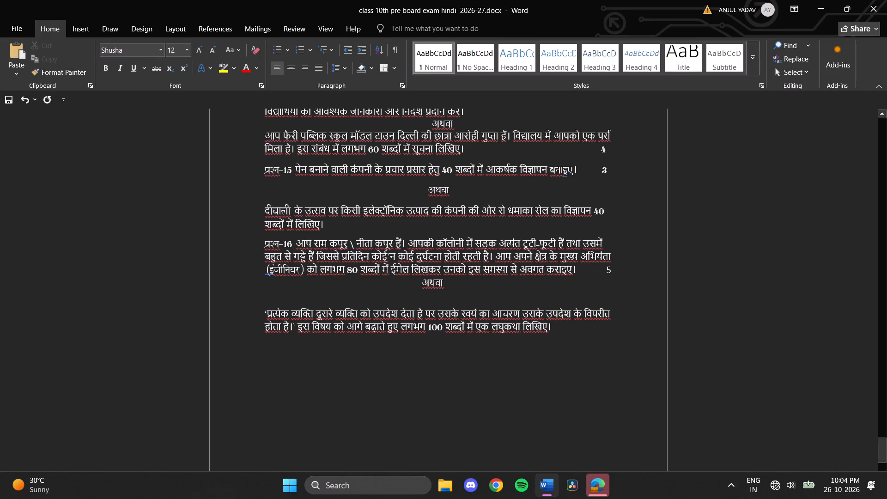
# Change दीवाली to दीपावली at the start of the alternative question under प्रश्न-15.
pyautogui.click(274, 210)
pyautogui.press('p')
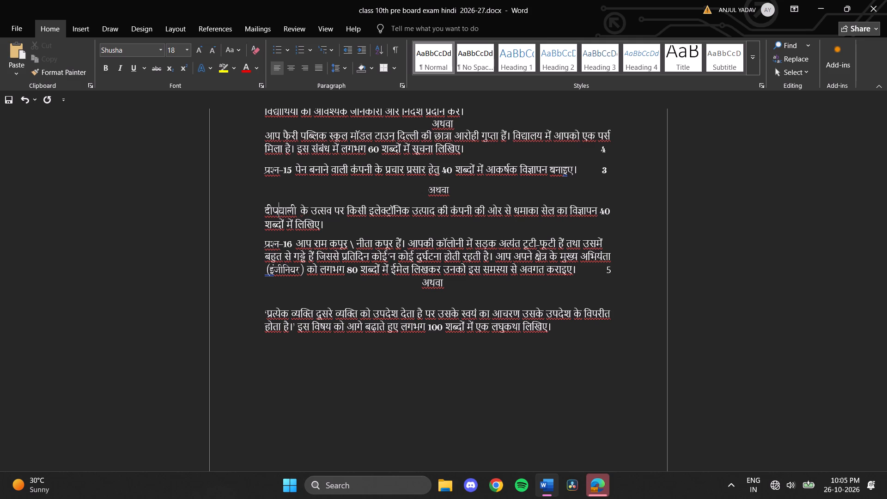
pyautogui.press('a')
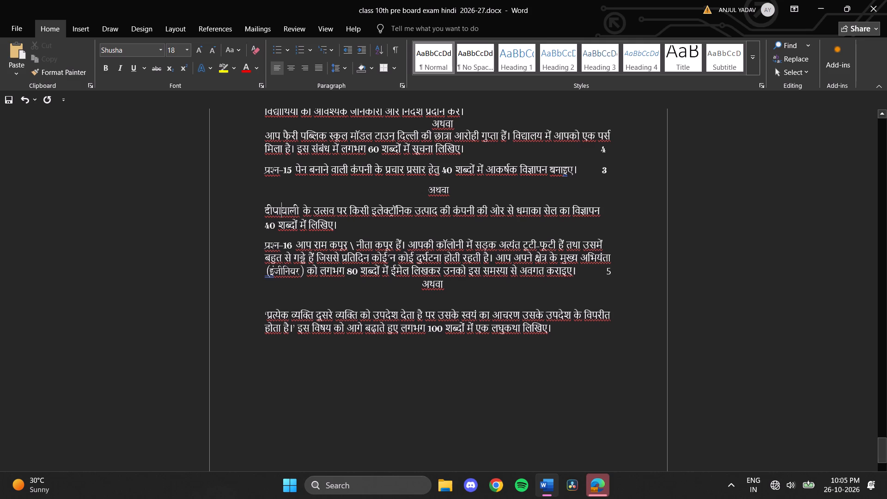
pyautogui.click(286, 211)
pyautogui.press('Delete')
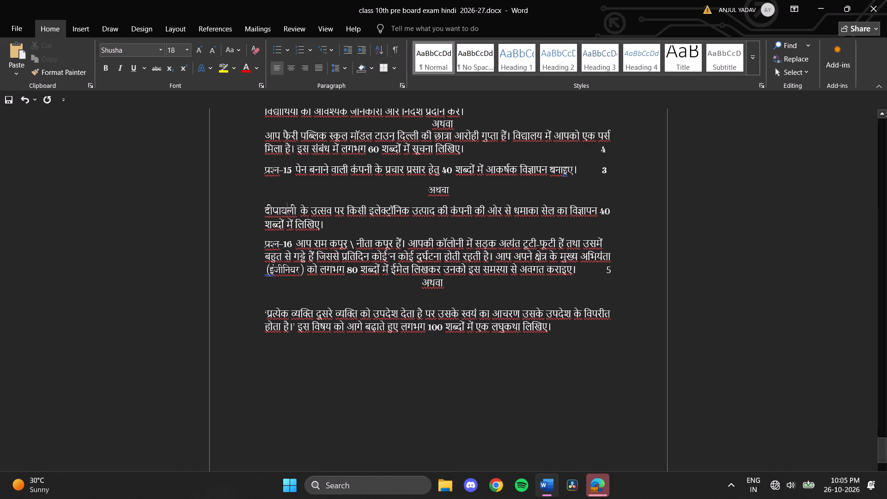
# Look back through the whole paper from प्रश्न-15 up to the header and general instructions on the first page.
pyautogui.scroll(-5, 571, 196)
pyautogui.scroll(15, 571, 196)
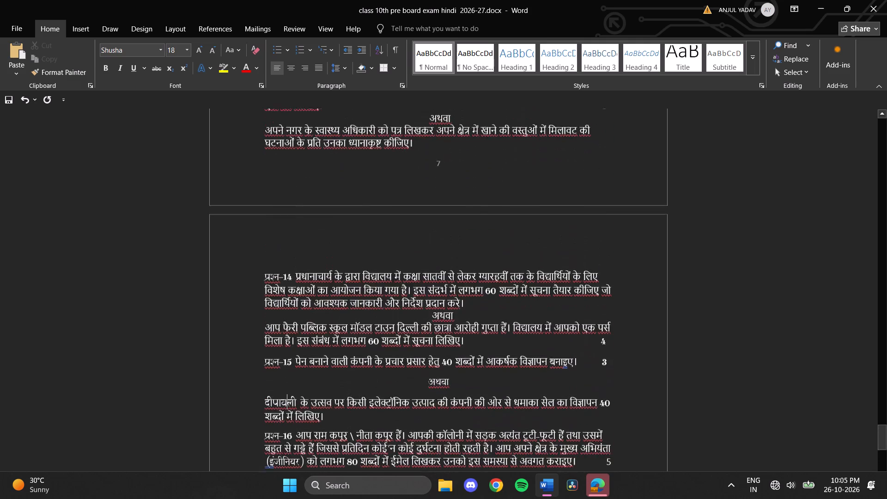
pyautogui.scroll(20, 571, 196)
pyautogui.scroll(11, 571, 196)
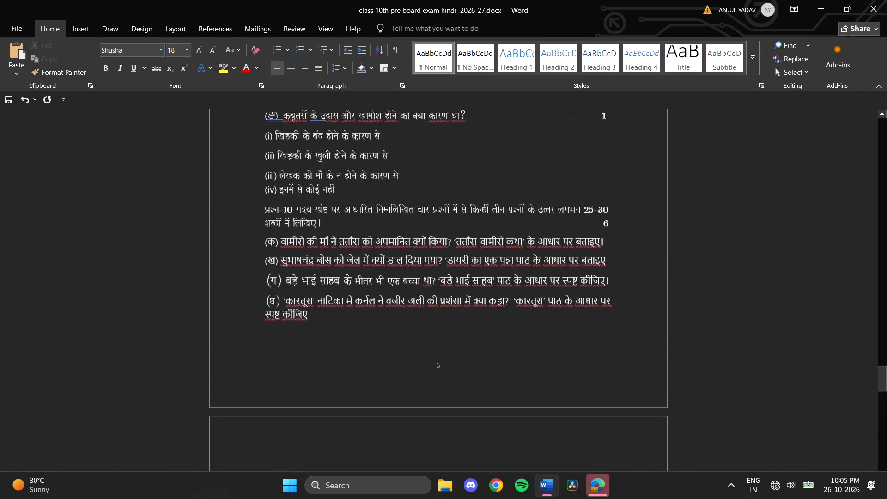
pyautogui.scroll(18, 574, 195)
pyautogui.scroll(7, 575, 195)
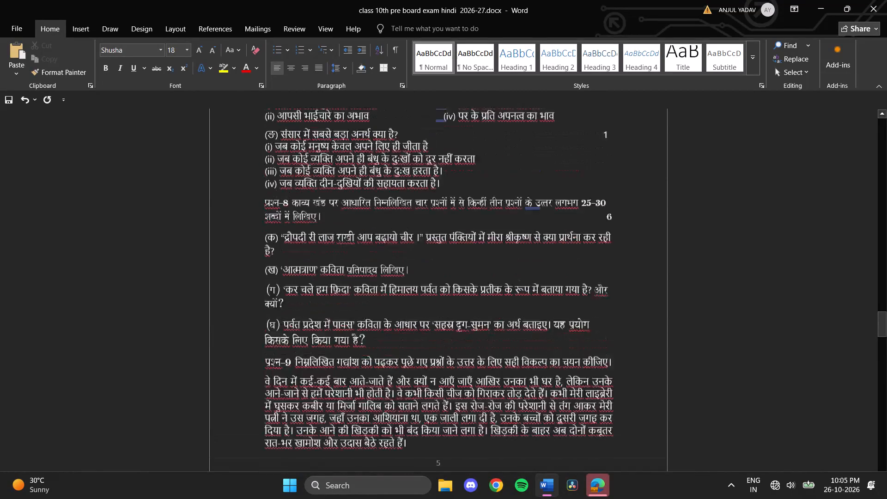
pyautogui.scroll(16, 575, 195)
pyautogui.scroll(9, 576, 194)
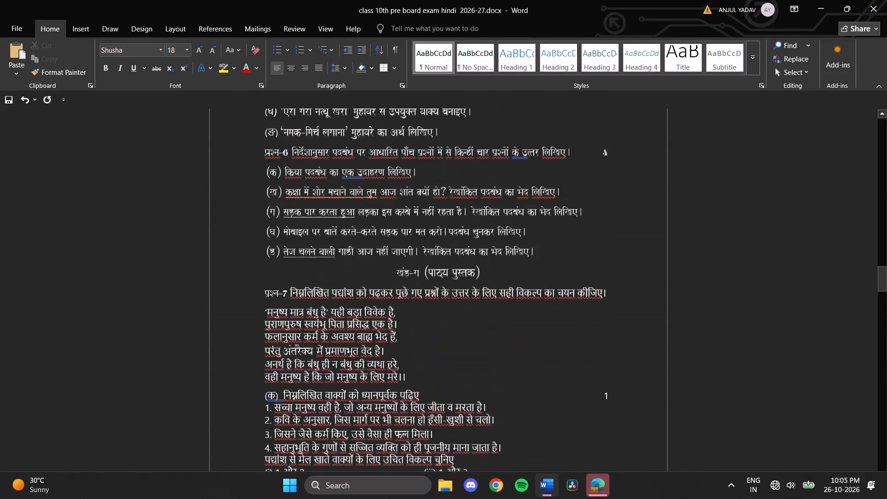
pyautogui.scroll(18, 578, 194)
pyautogui.scroll(4, 581, 194)
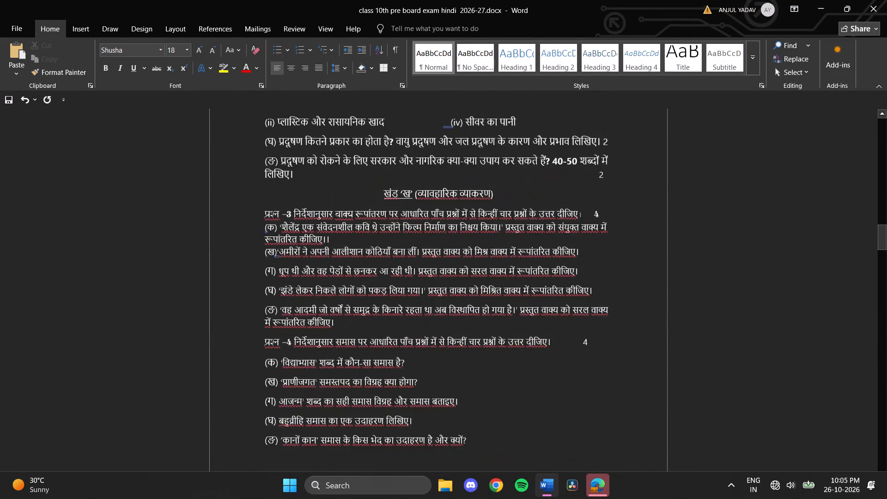
pyautogui.scroll(18, 582, 194)
pyautogui.scroll(5, 582, 194)
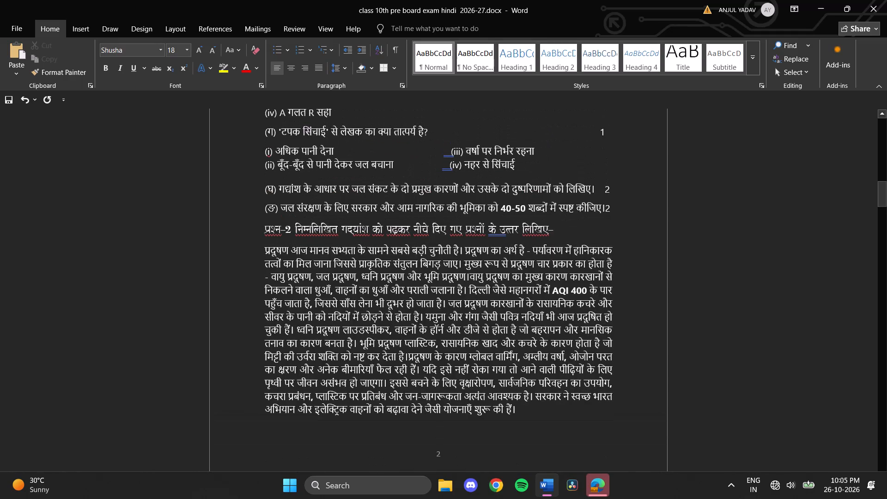
pyautogui.scroll(13, 582, 194)
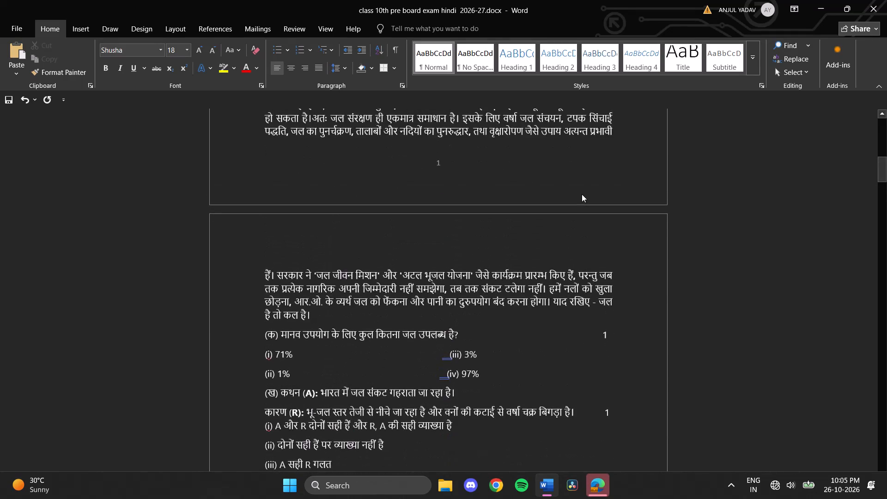
pyautogui.scroll(15, 582, 194)
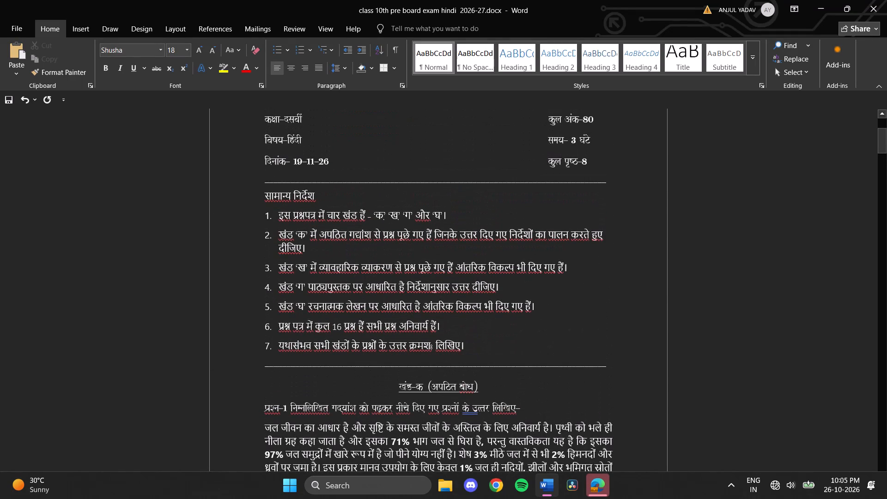
pyautogui.scroll(1, 583, 194)
# Proofread the paper from the प्रश्न-1 passage through the grammar questions of खंड-ख up to प्रश्न-6.
pyautogui.scroll(-16, 583, 194)
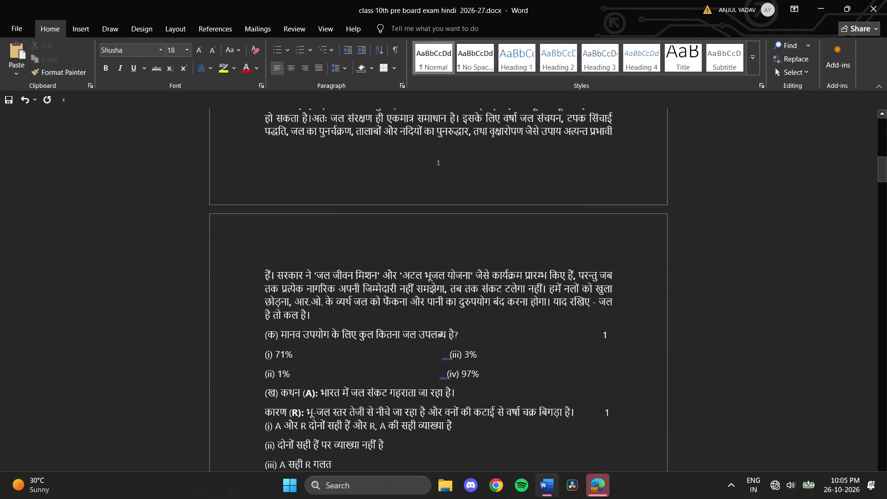
pyautogui.scroll(4, 583, 194)
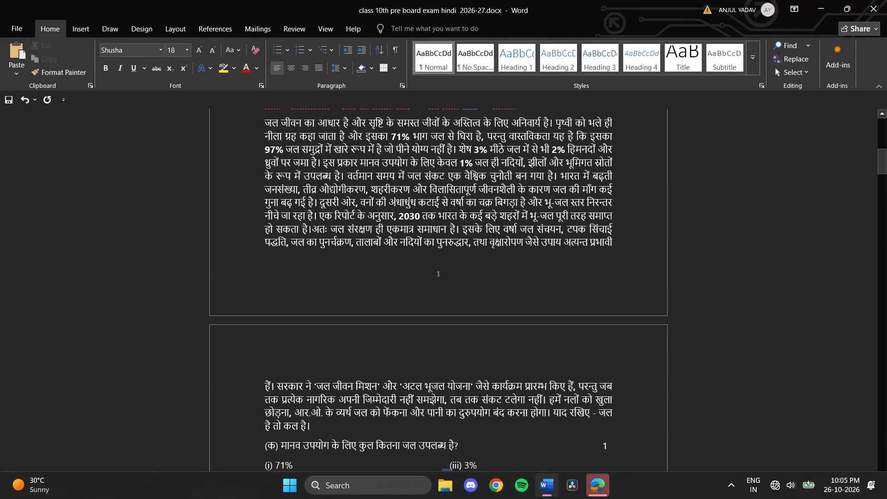
pyautogui.scroll(-10, 583, 194)
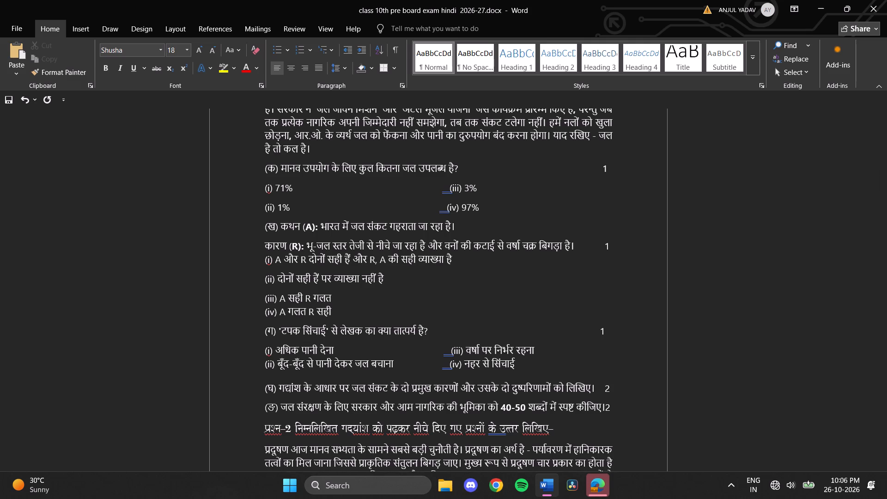
pyautogui.scroll(-5, 601, 177)
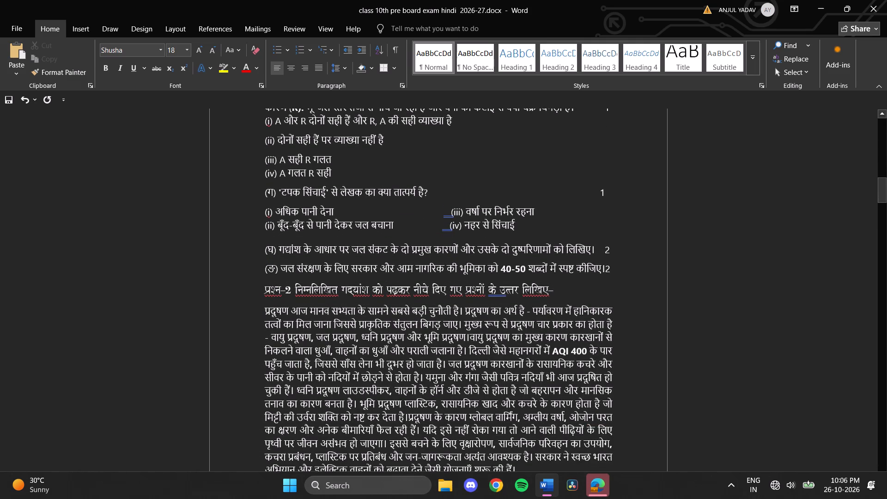
pyautogui.scroll(-3, 601, 177)
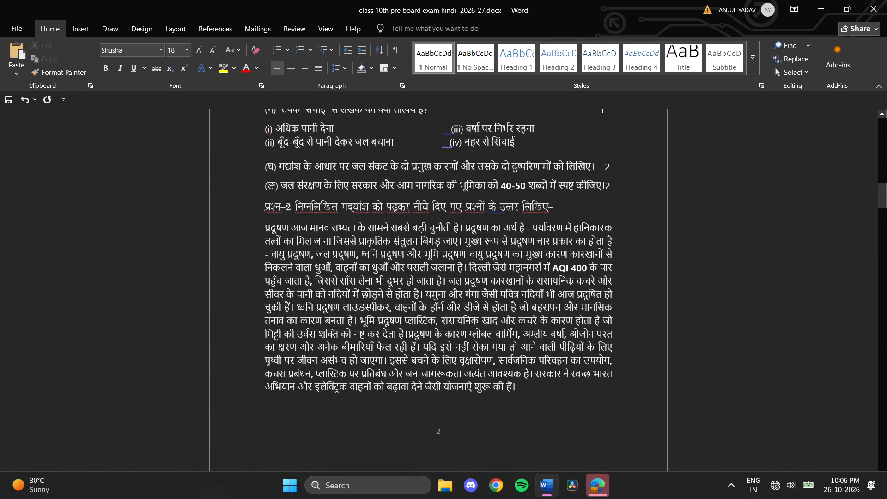
pyautogui.scroll(-16, 601, 177)
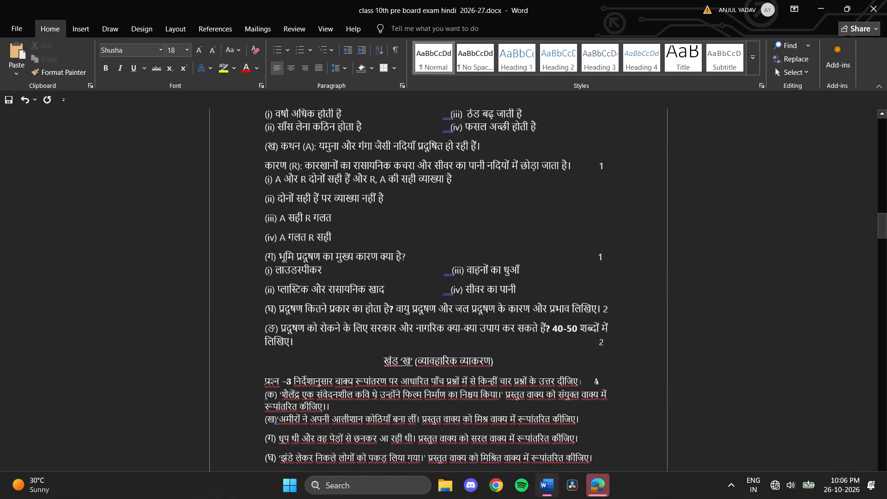
pyautogui.scroll(-6, 601, 177)
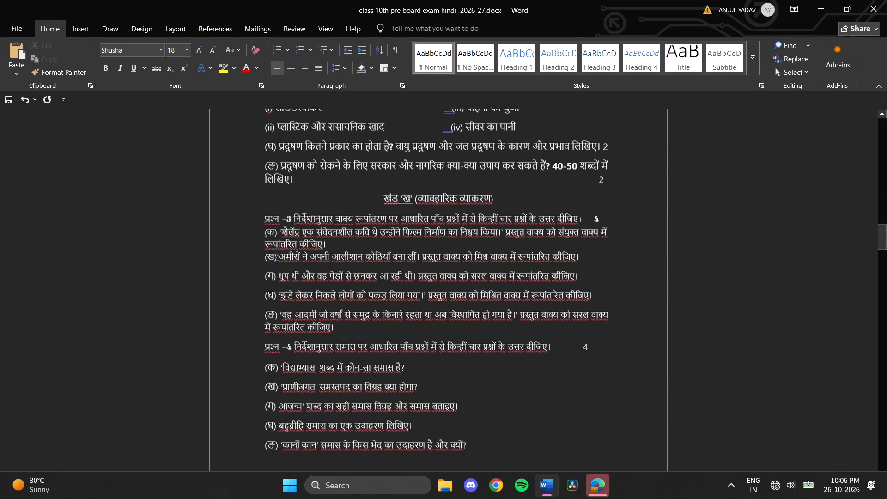
pyautogui.scroll(-1, 601, 177)
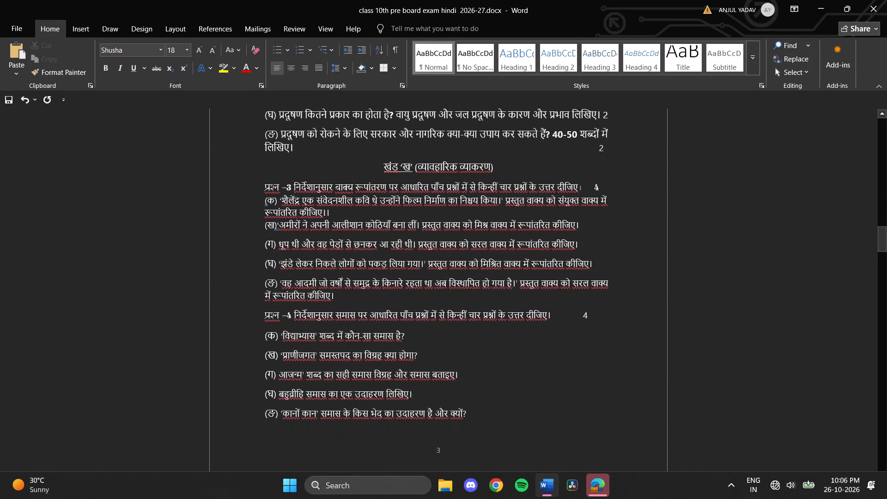
pyautogui.scroll(-1, 601, 177)
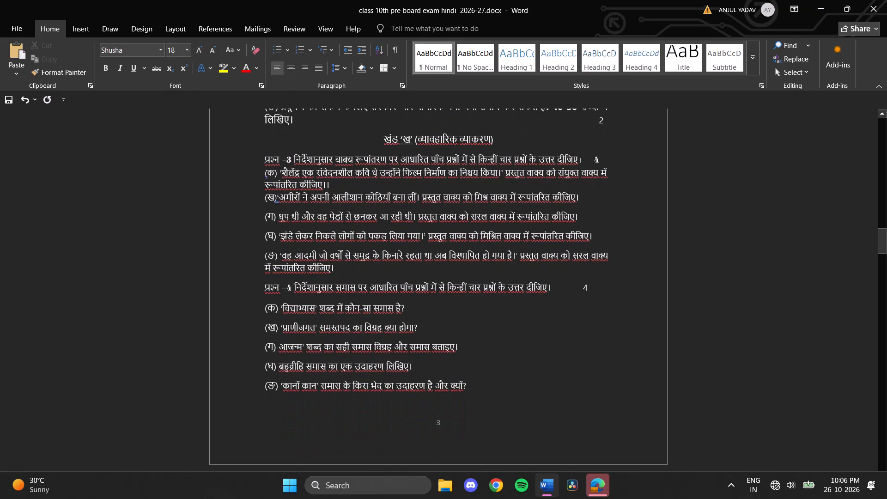
pyautogui.scroll(-5, 601, 177)
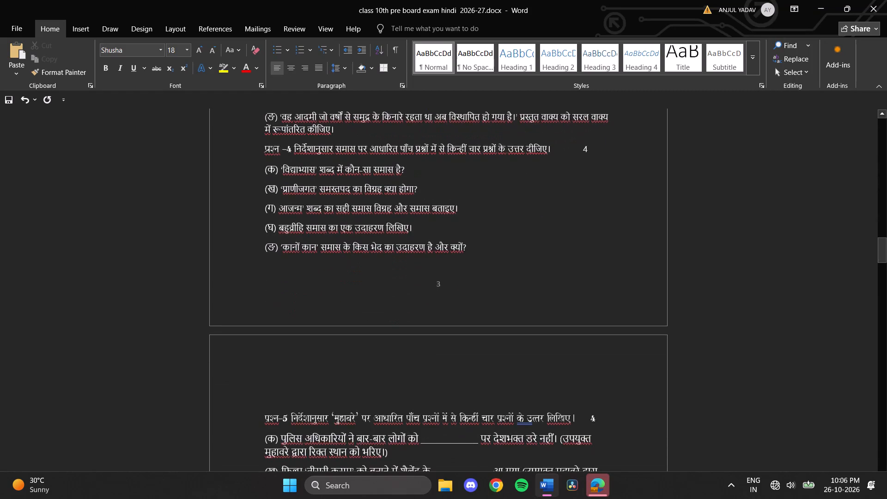
pyautogui.scroll(-12, 601, 177)
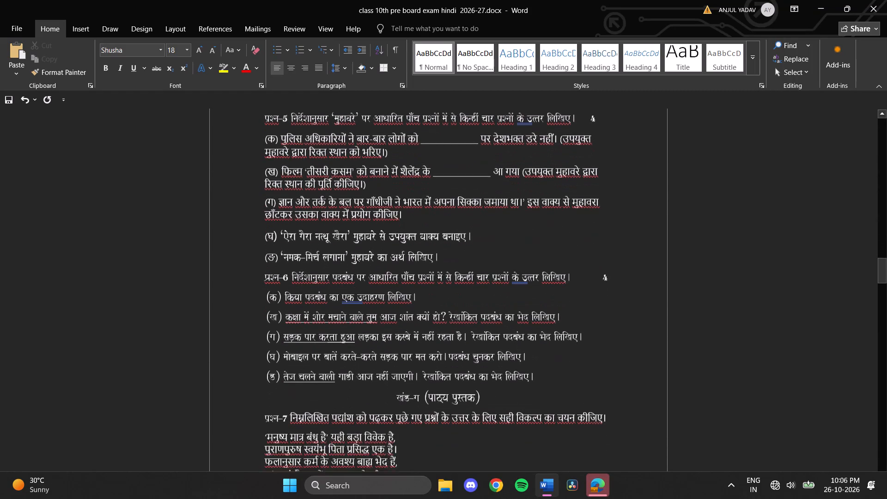
# Proofread the खंड-ग textbook questions from the प्रश्न-7 poem extract through प्रश्न-10.
pyautogui.scroll(-12, 601, 177)
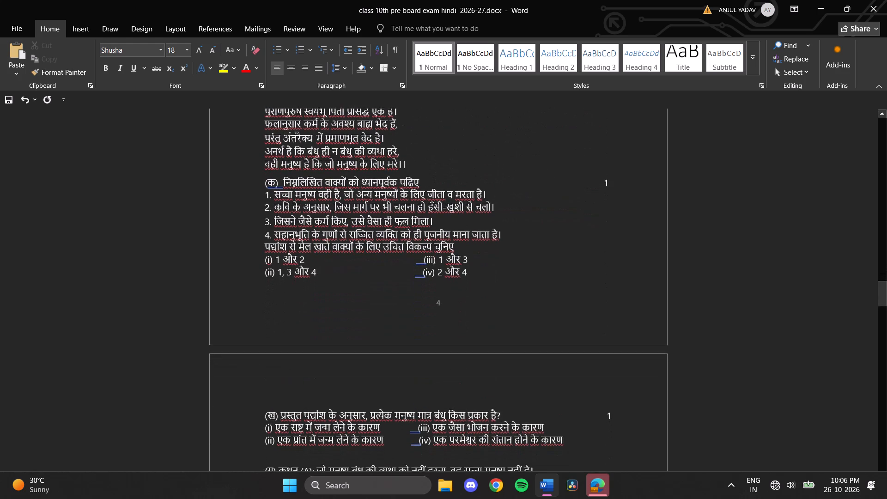
pyautogui.scroll(-14, 601, 177)
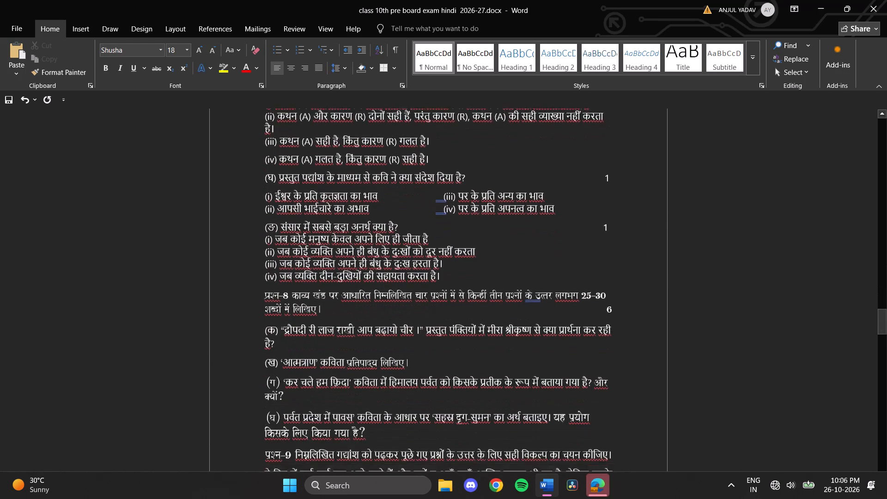
pyautogui.scroll(-4, 601, 177)
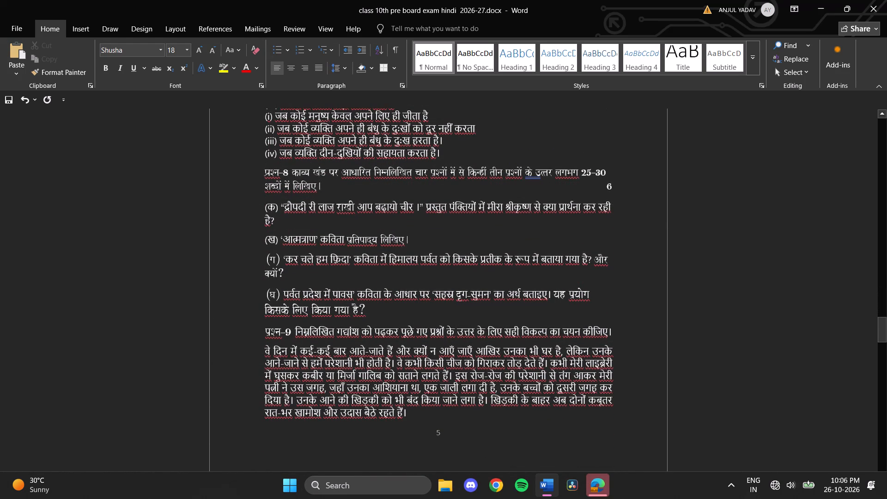
pyautogui.scroll(-17, 601, 177)
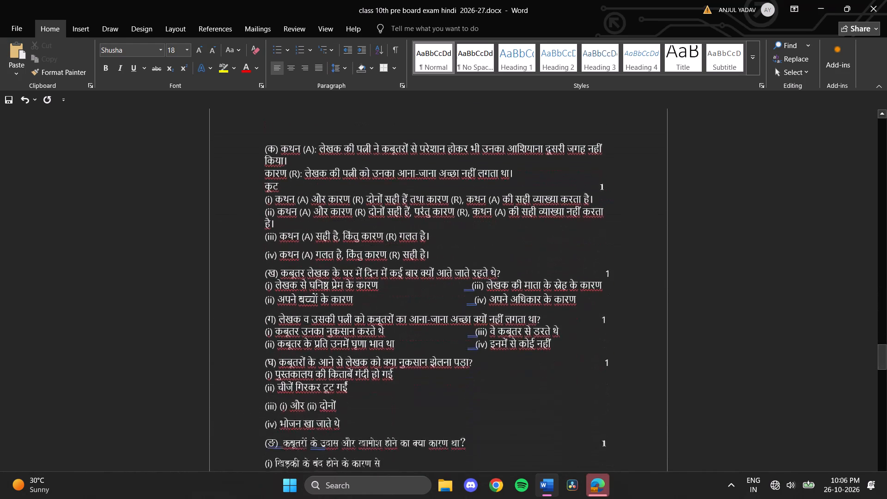
pyautogui.scroll(3, 601, 177)
pyautogui.scroll(-1, 601, 177)
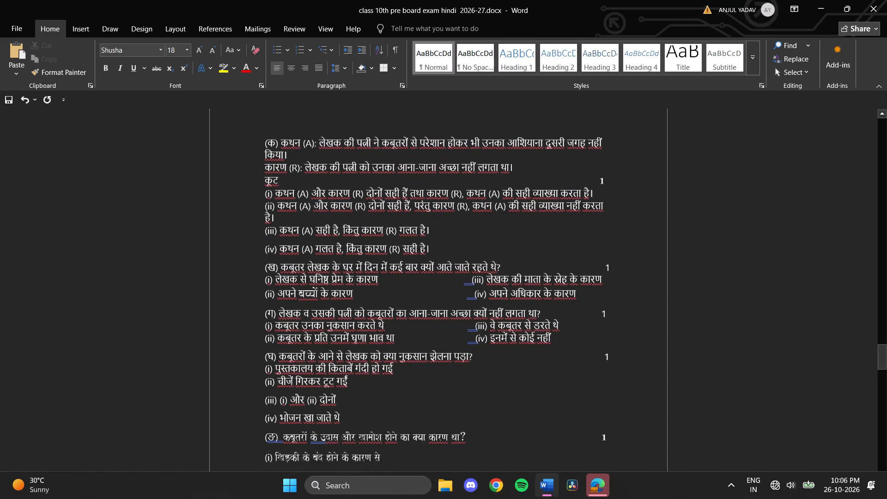
pyautogui.scroll(-12, 601, 177)
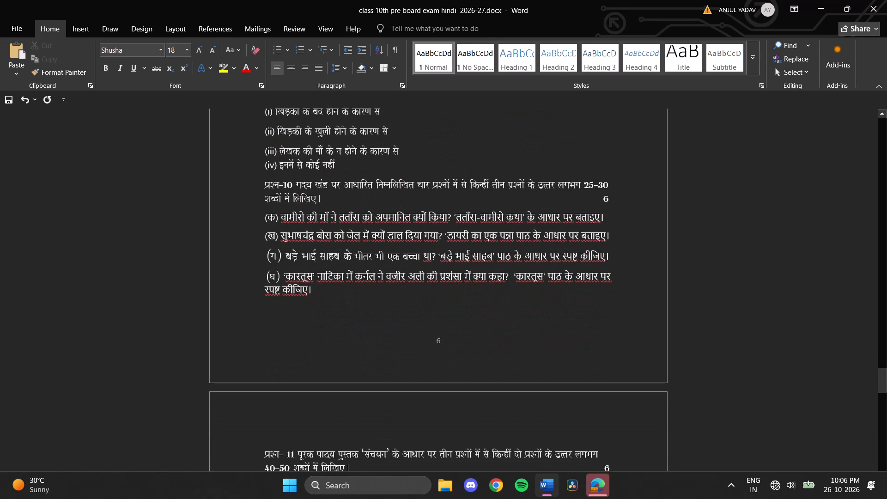
# Proofread the paper from प्रश्न-11 through the खंड-घ writing questions to the end of प्रश्न-16.
pyautogui.scroll(-5, 601, 177)
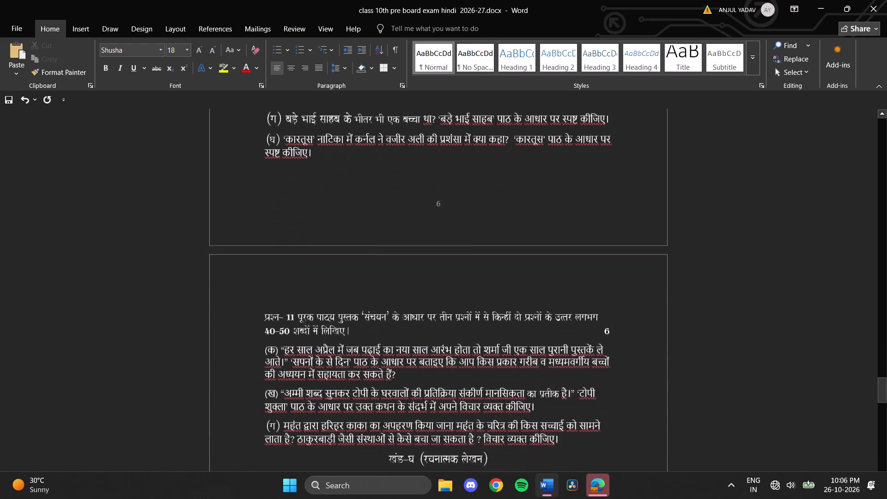
pyautogui.scroll(-4, 601, 177)
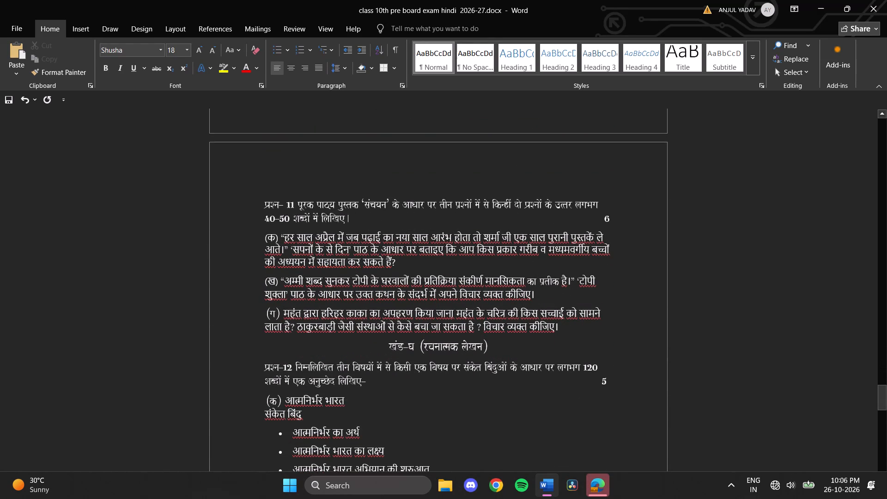
pyautogui.scroll(-2, 601, 177)
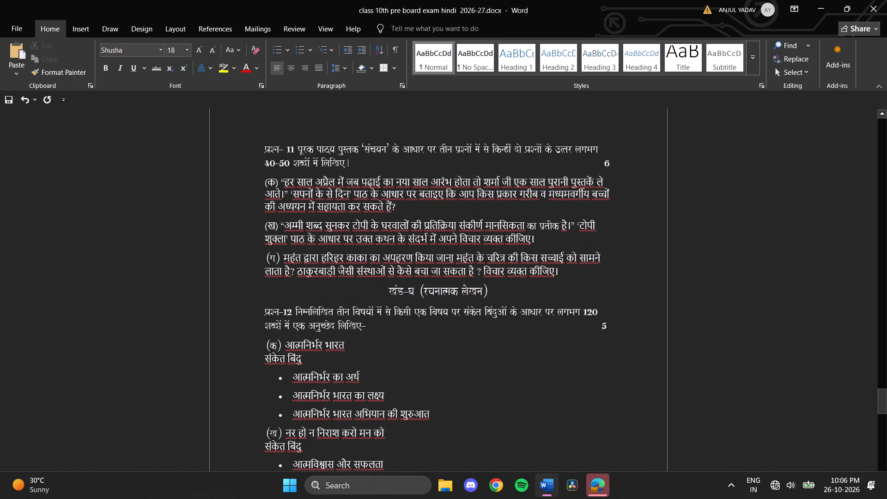
pyautogui.scroll(-5, 601, 177)
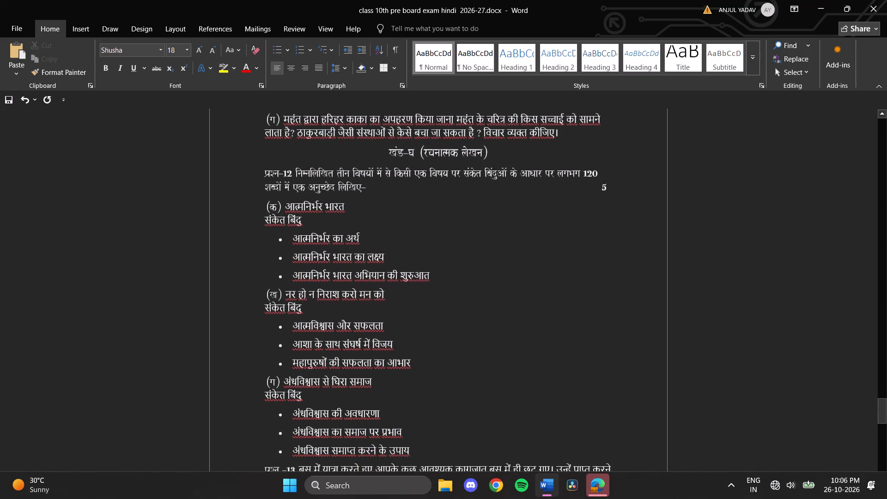
pyautogui.scroll(-17, 601, 177)
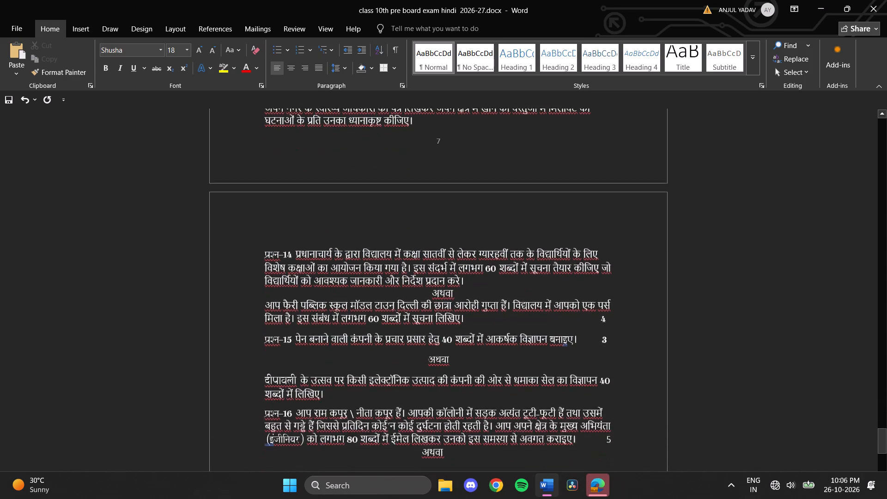
pyautogui.scroll(-4, 601, 177)
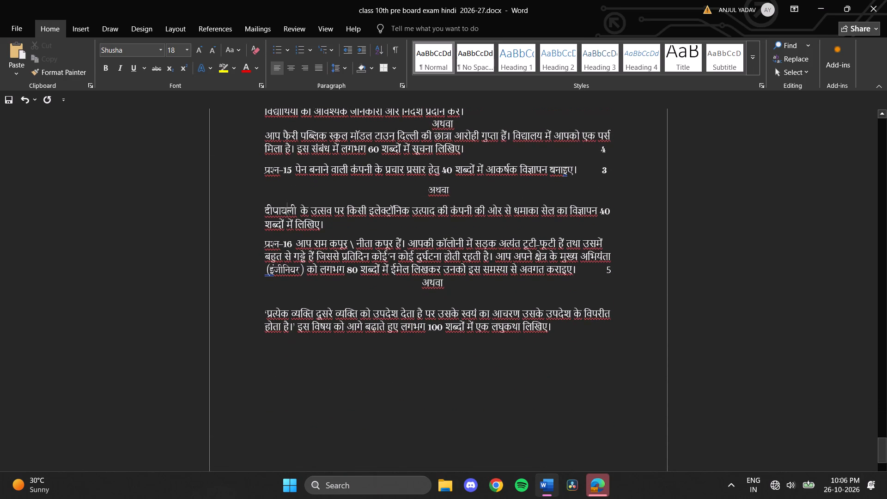
pyautogui.scroll(-3, 601, 177)
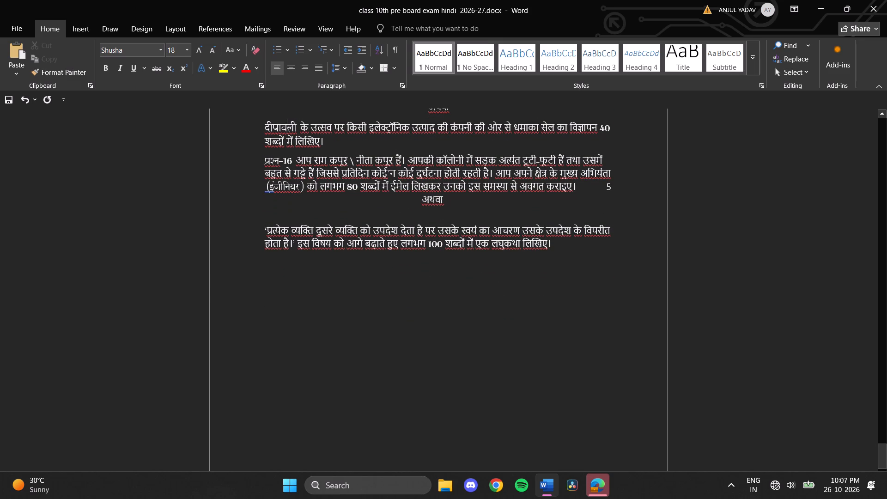
pyautogui.scroll(4, 636, 179)
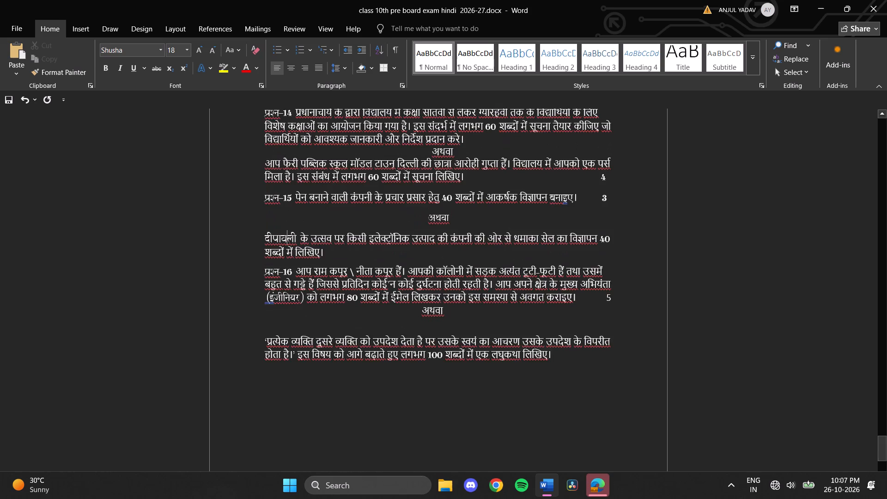
pyautogui.scroll(20, 636, 179)
pyautogui.scroll(1, 636, 179)
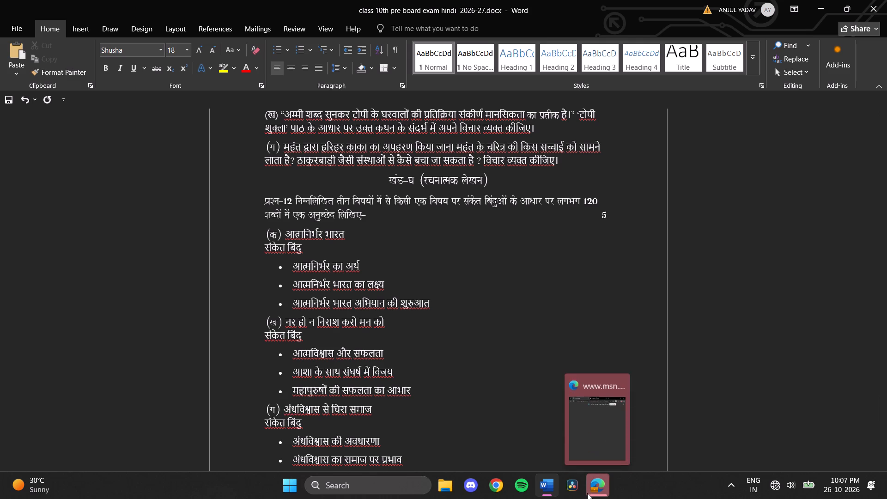
# Close the open Edge browser window showing the MSN page.
pyautogui.click(619, 387)
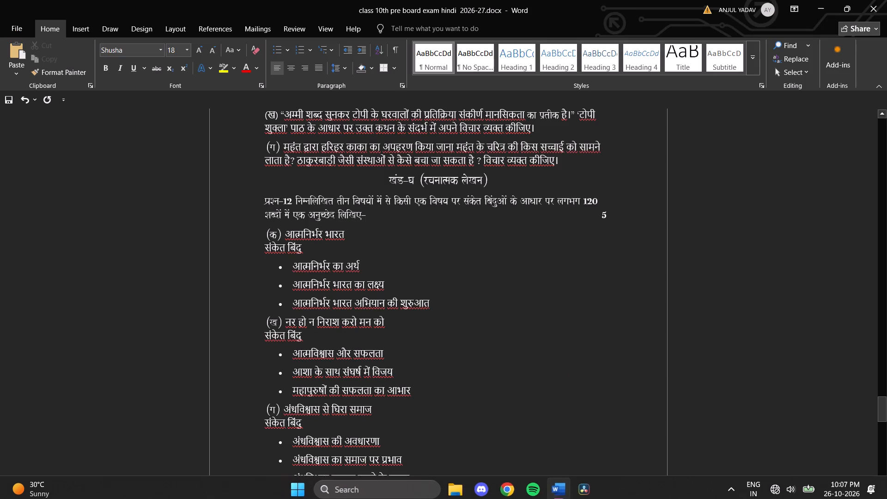
# Connect the computer to the first secured Wi-Fi network listed and check the connection status.
pyautogui.click(772, 490)
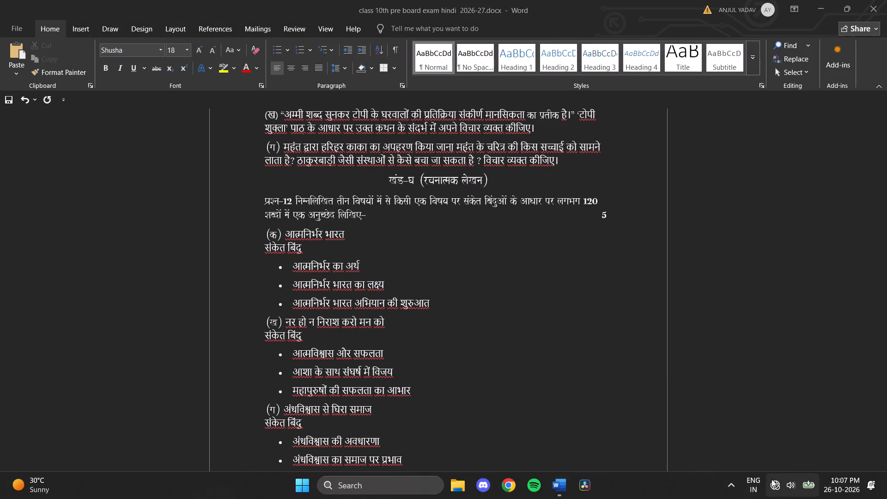
pyautogui.click(735, 268)
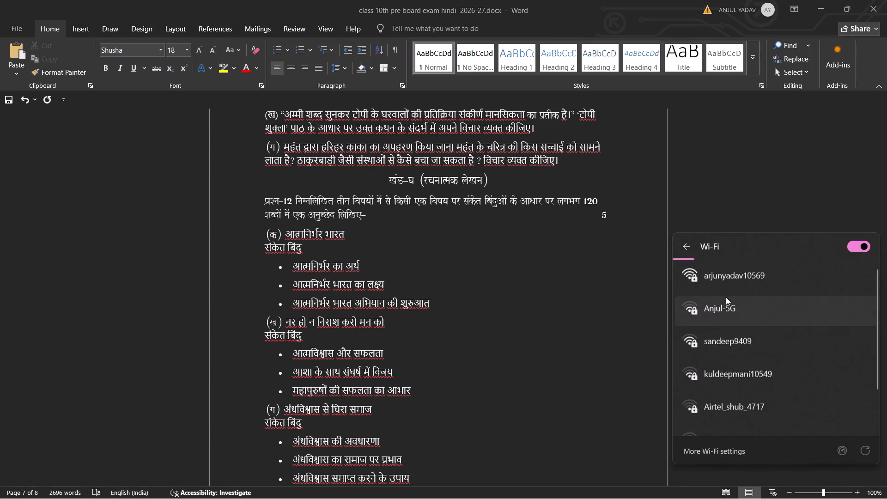
pyautogui.click(736, 281)
pyautogui.click(811, 327)
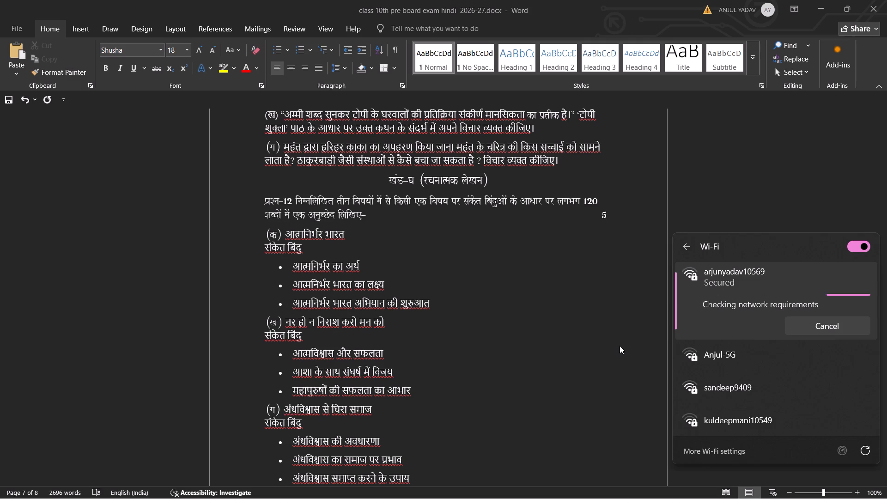
pyautogui.click(622, 336)
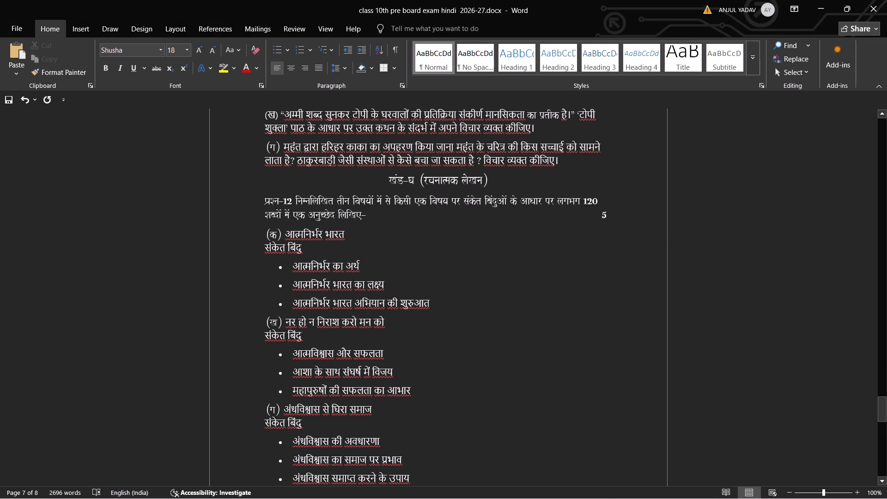
pyautogui.click(792, 483)
pyautogui.click(777, 484)
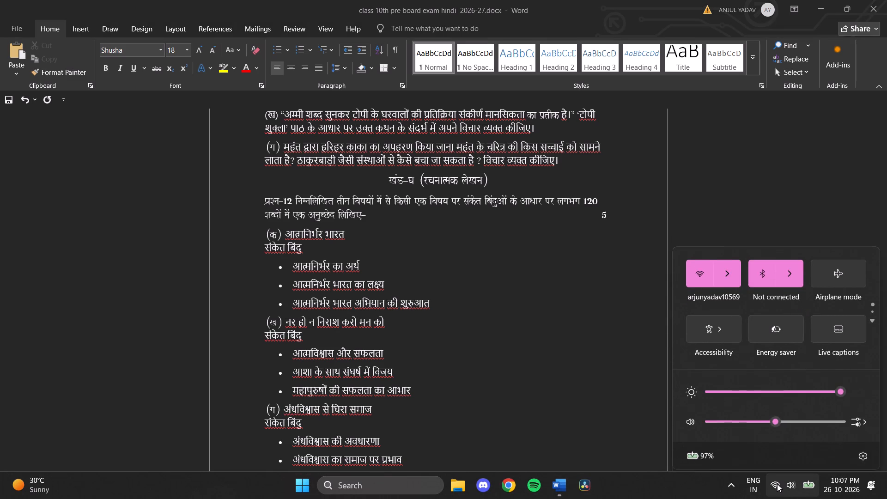
pyautogui.click(733, 484)
pyautogui.click(563, 411)
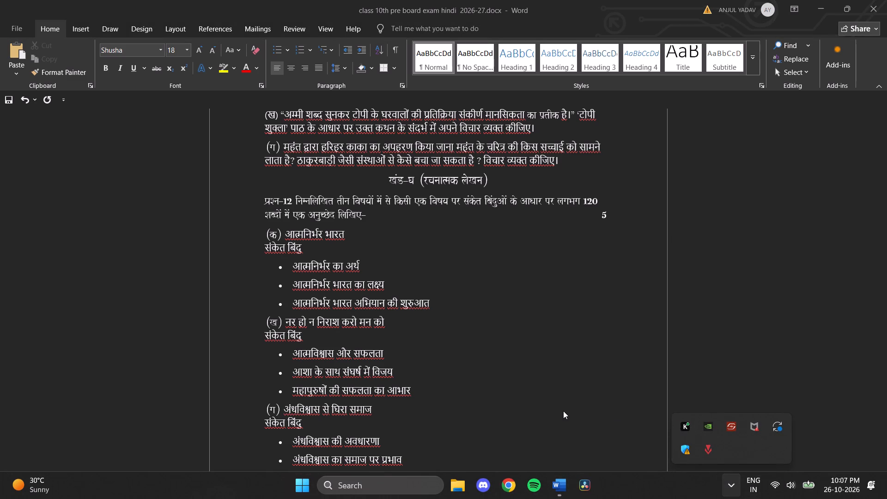
# Open the exam paper's print preview and look through its pages back to page 1.
pyautogui.hotkey('ctrl', 'p')
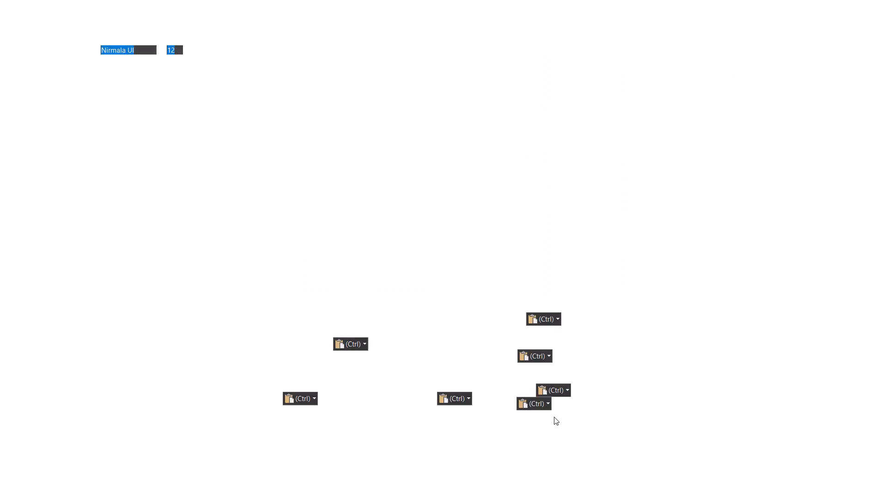
pyautogui.scroll(14, 482, 258)
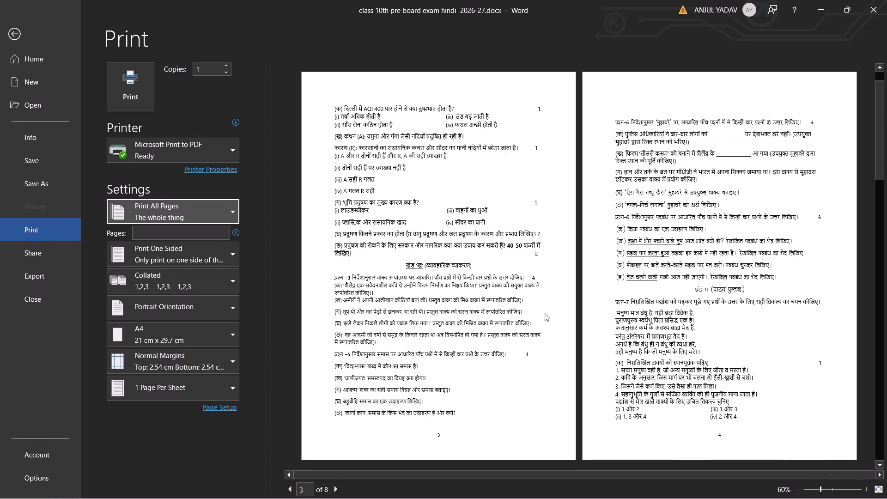
pyautogui.scroll(7, 545, 313)
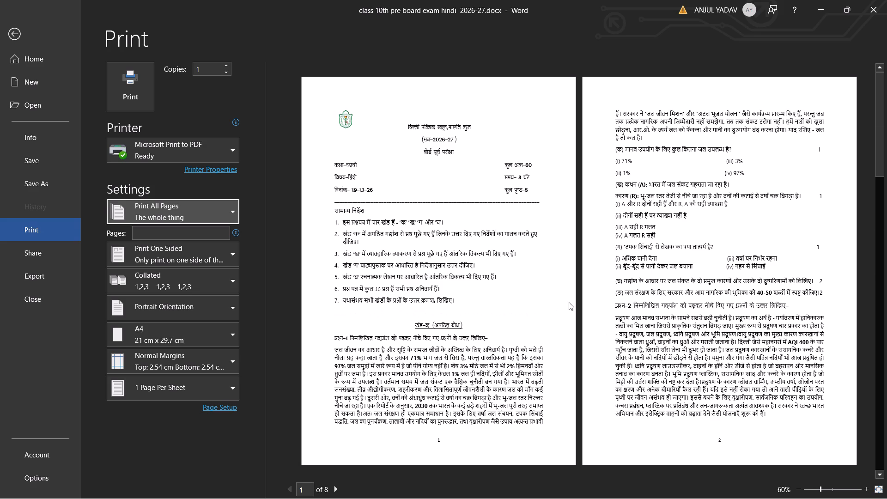
# Check the layout of the first six pages in the print preview and return to the document.
pyautogui.scroll(-1, 569, 302)
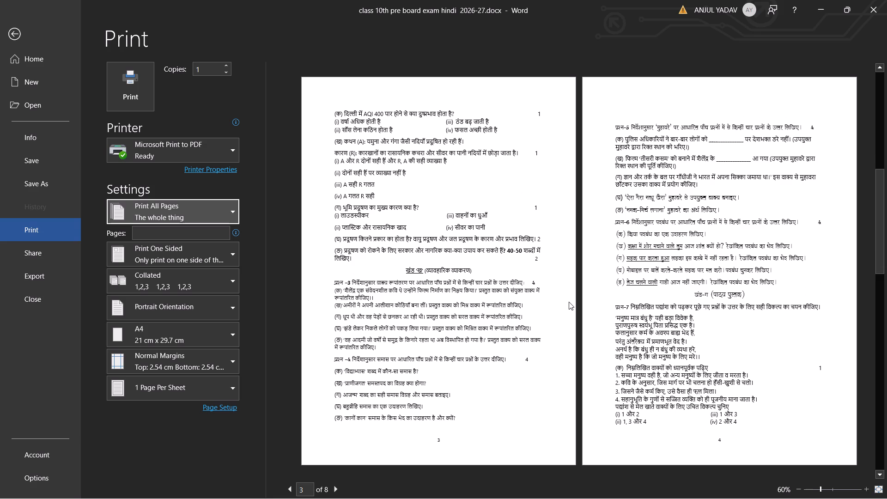
pyautogui.scroll(1, 569, 302)
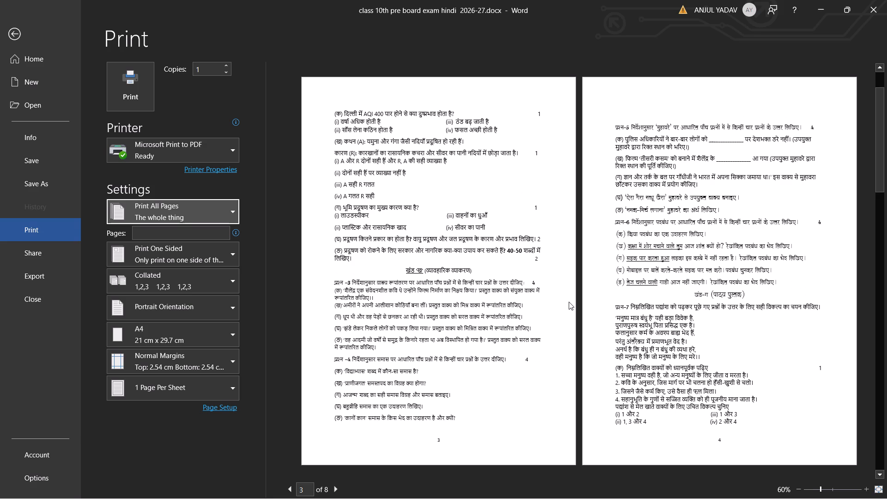
pyautogui.scroll(-1, 569, 302)
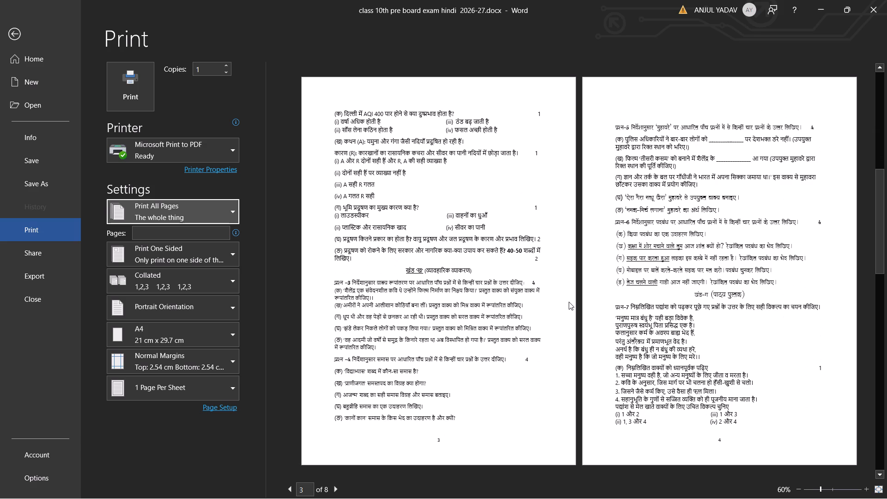
pyautogui.scroll(-1, 569, 302)
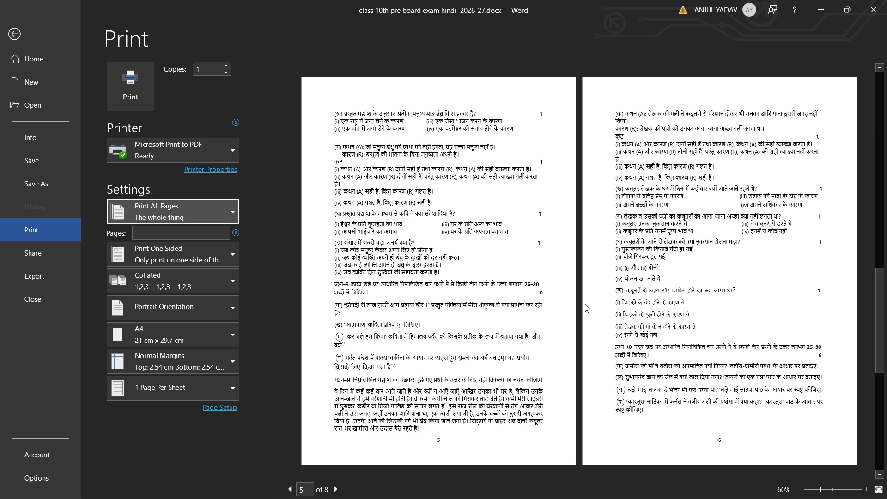
pyautogui.click(8, 29)
# Bold the 1-mark figures beside parts (ग), (घ) and (ङ) under the प्रश्न-9 passage.
pyautogui.scroll(10, 515, 227)
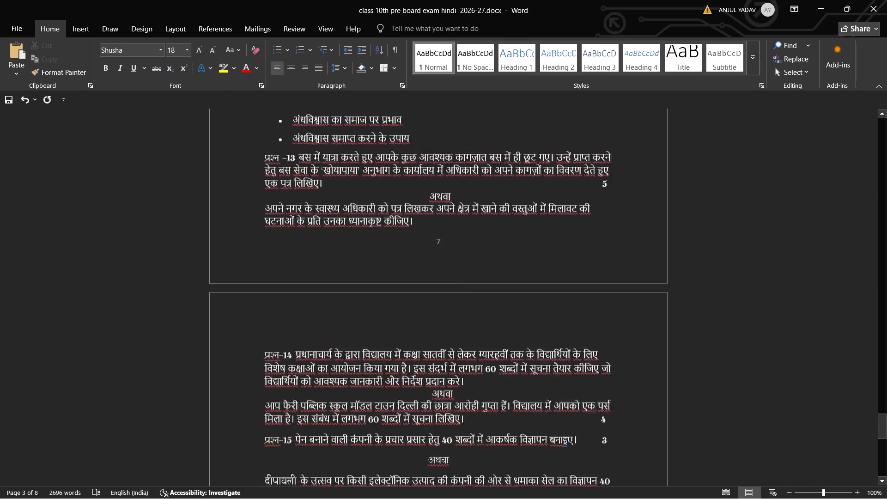
pyautogui.scroll(20, 620, 321)
pyautogui.scroll(19, 620, 321)
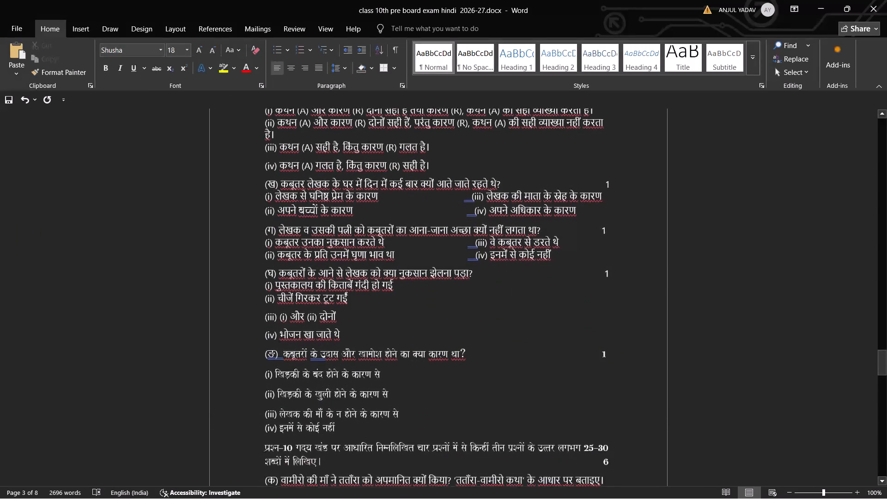
pyautogui.scroll(1, 598, 343)
pyautogui.doubleClick(606, 258)
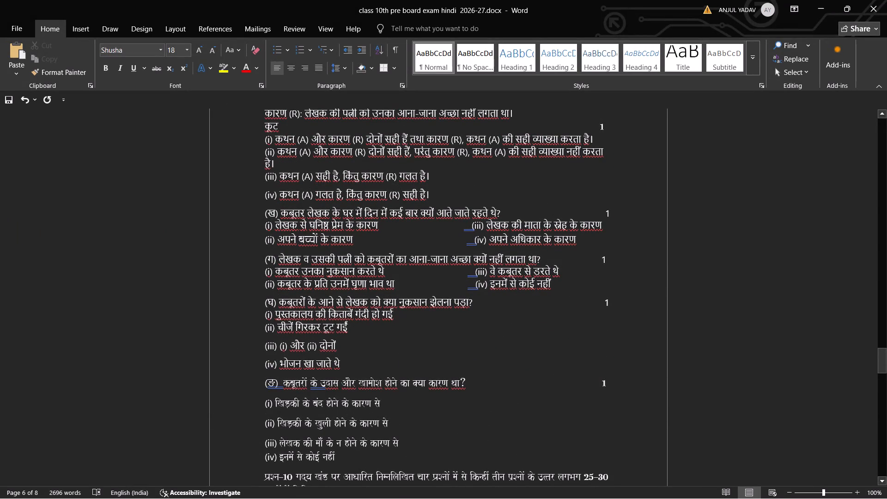
pyautogui.click(609, 239)
pyautogui.doubleClick(605, 298)
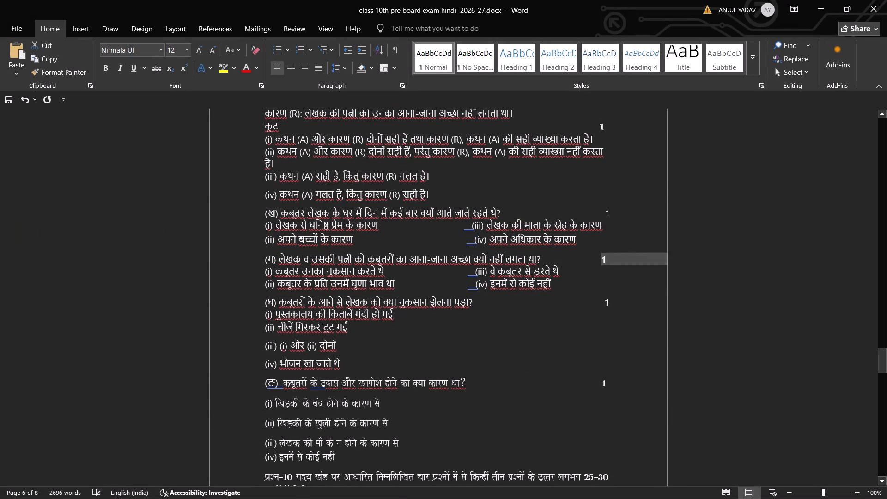
pyautogui.click(613, 273)
pyautogui.scroll(-1, 597, 360)
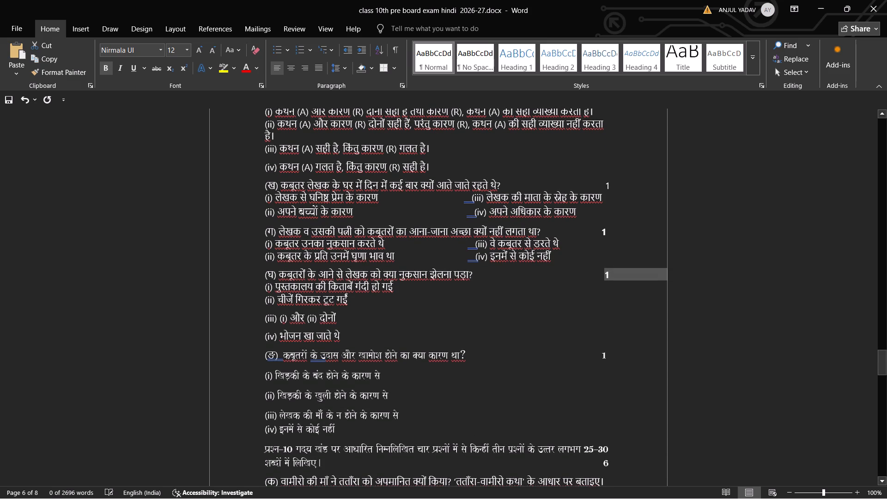
pyautogui.doubleClick(601, 353)
pyautogui.click(606, 334)
pyautogui.click(606, 332)
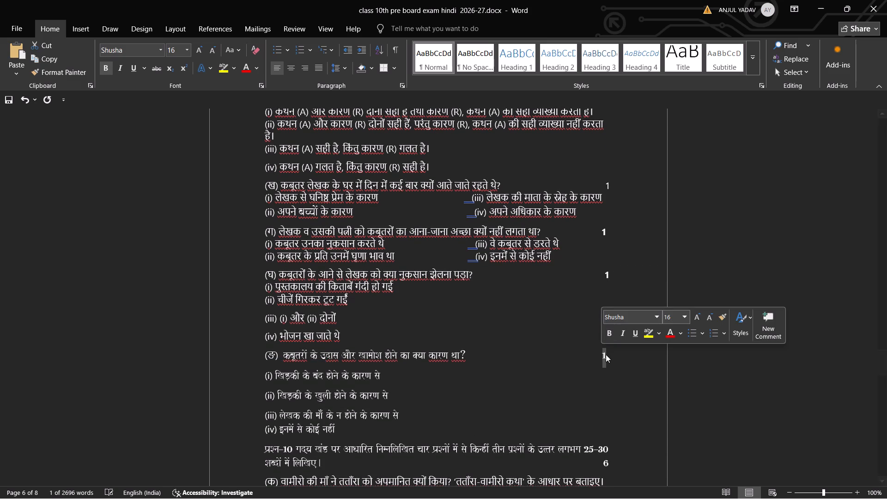
pyautogui.click(606, 356)
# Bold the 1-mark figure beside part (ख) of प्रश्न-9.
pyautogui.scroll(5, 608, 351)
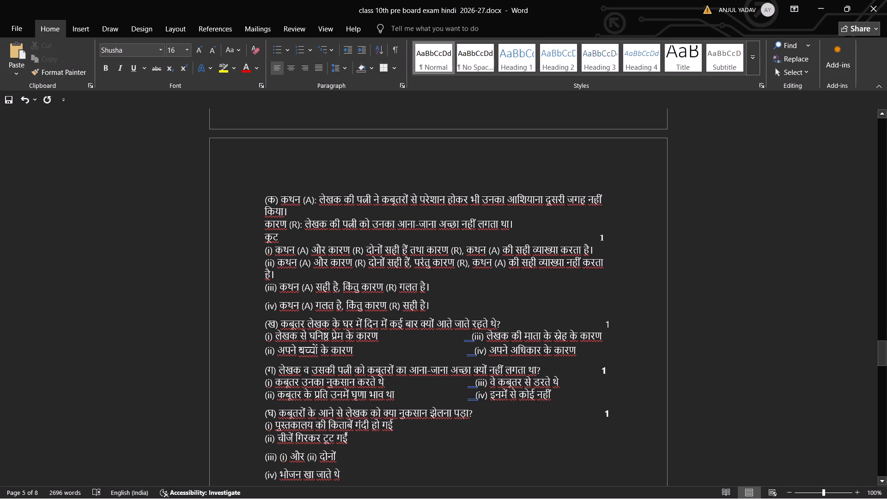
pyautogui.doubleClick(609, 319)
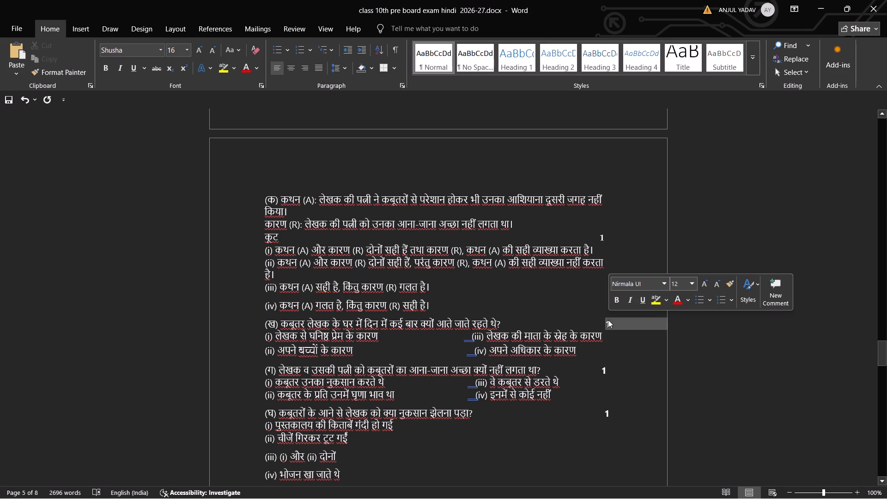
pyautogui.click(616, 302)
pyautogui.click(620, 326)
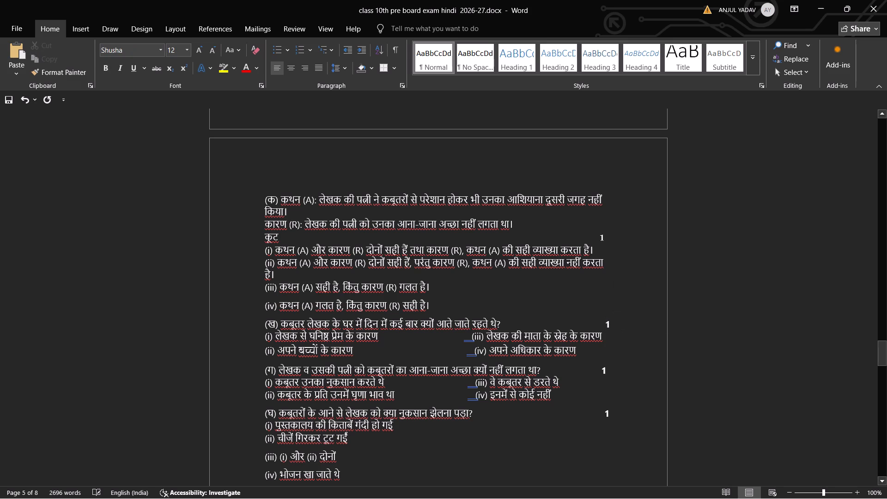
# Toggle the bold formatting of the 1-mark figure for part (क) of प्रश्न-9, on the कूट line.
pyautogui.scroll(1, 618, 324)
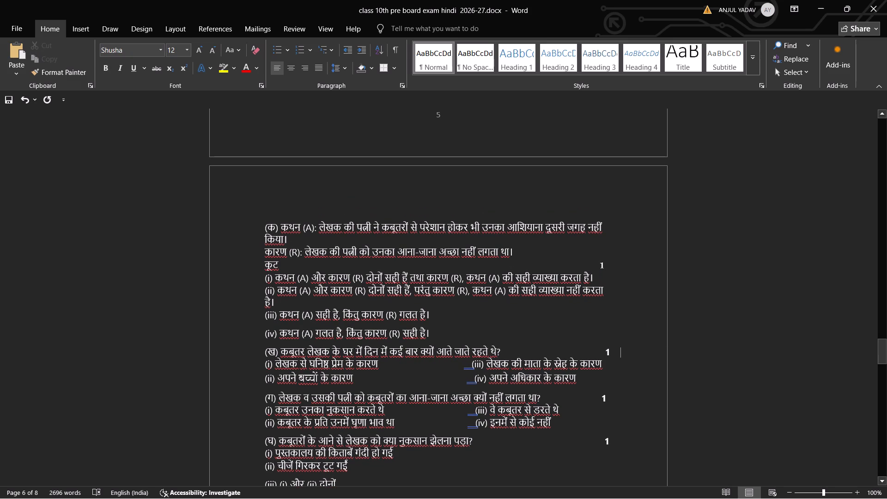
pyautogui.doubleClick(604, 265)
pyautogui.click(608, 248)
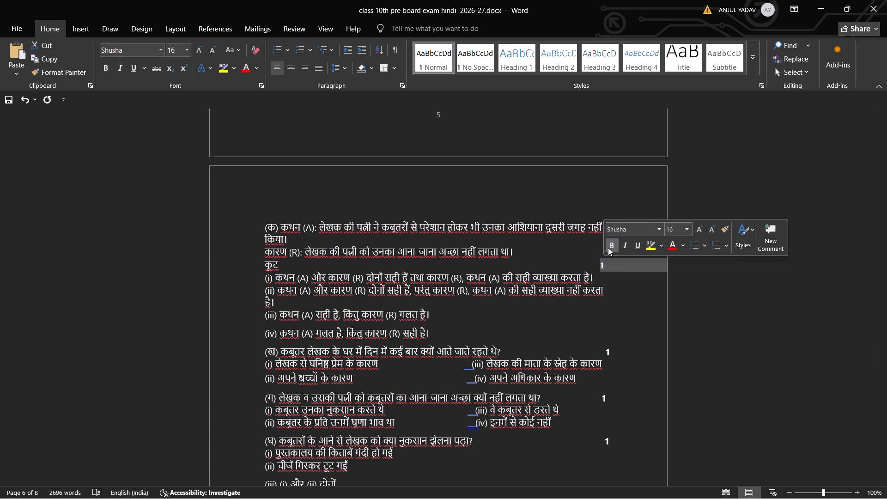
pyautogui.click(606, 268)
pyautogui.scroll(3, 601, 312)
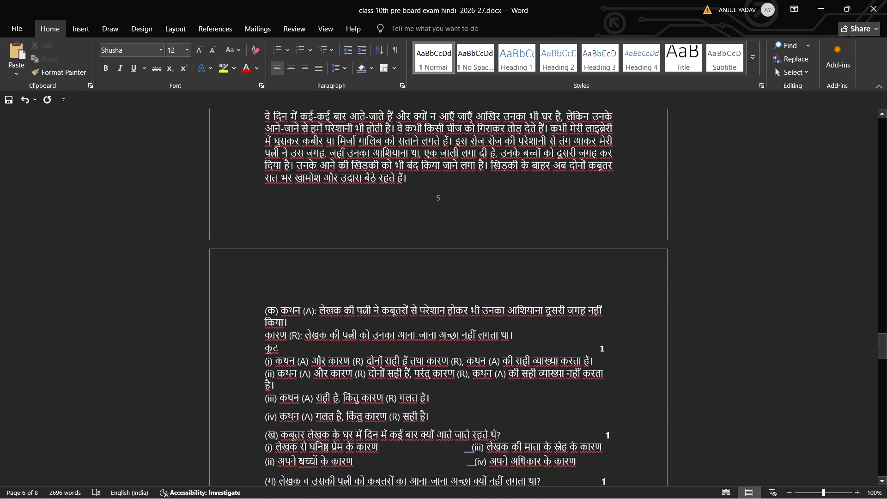
# Copy the bold 1 on the कूट line of प्रश्न-9 part (क) and replace the marks figures of parts (ख), (ग) and (घ) with it.
pyautogui.doubleClick(603, 347)
pyautogui.click(609, 327)
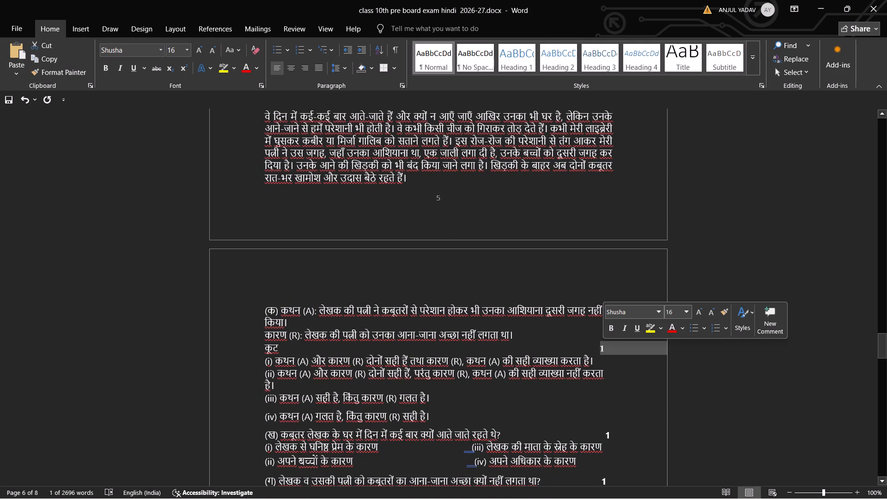
pyautogui.hotkey('ctrl', 'c')
pyautogui.scroll(-2, 603, 384)
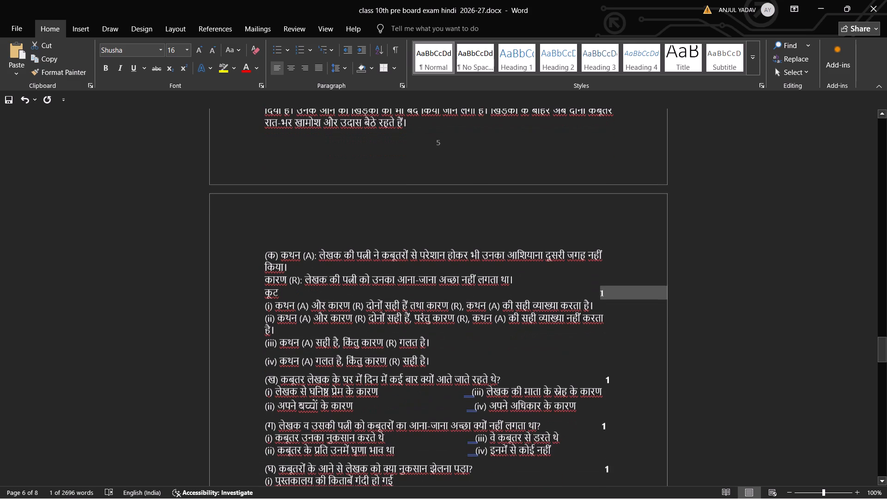
pyautogui.doubleClick(610, 380)
pyautogui.hotkey('ctrl', 'v')
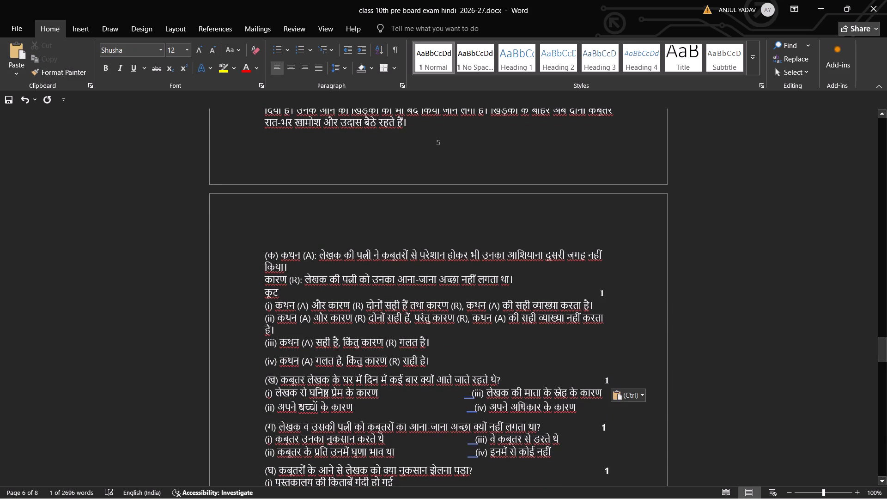
pyautogui.doubleClick(607, 431)
pyautogui.hotkey('ctrl', 'v')
pyautogui.scroll(-3, 607, 430)
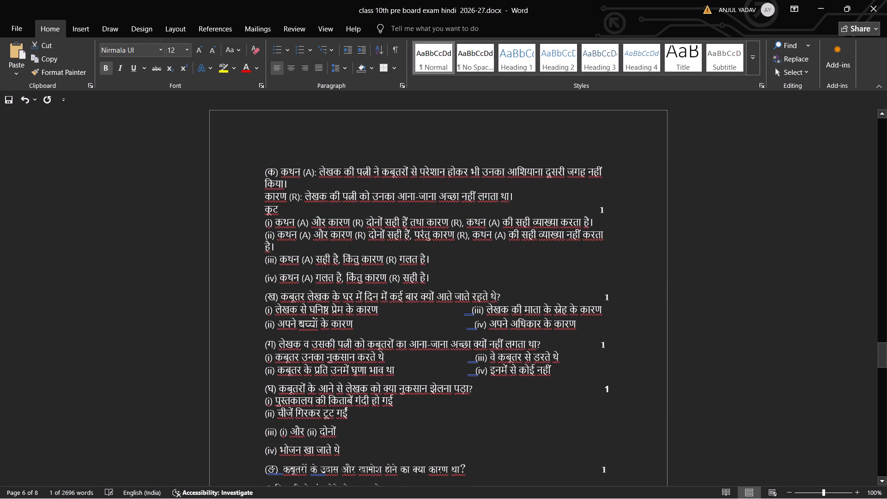
pyautogui.doubleClick(611, 391)
pyautogui.hotkey('ctrl', 'v')
pyautogui.scroll(-1, 607, 419)
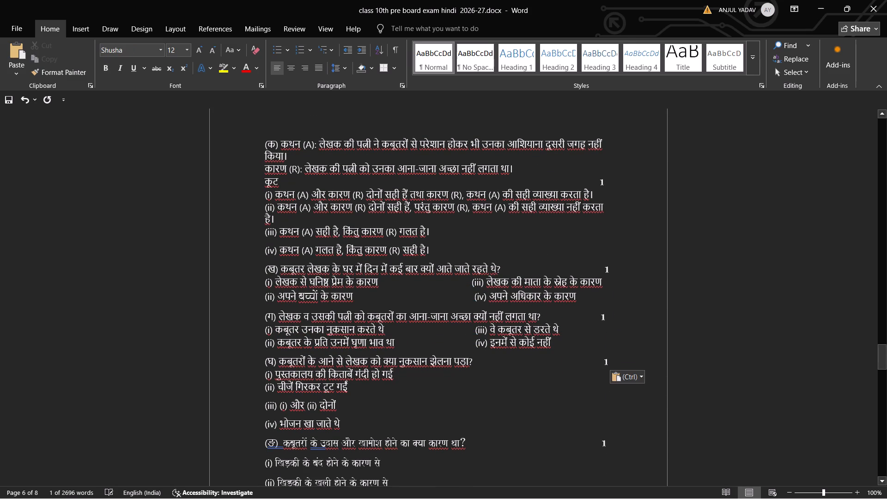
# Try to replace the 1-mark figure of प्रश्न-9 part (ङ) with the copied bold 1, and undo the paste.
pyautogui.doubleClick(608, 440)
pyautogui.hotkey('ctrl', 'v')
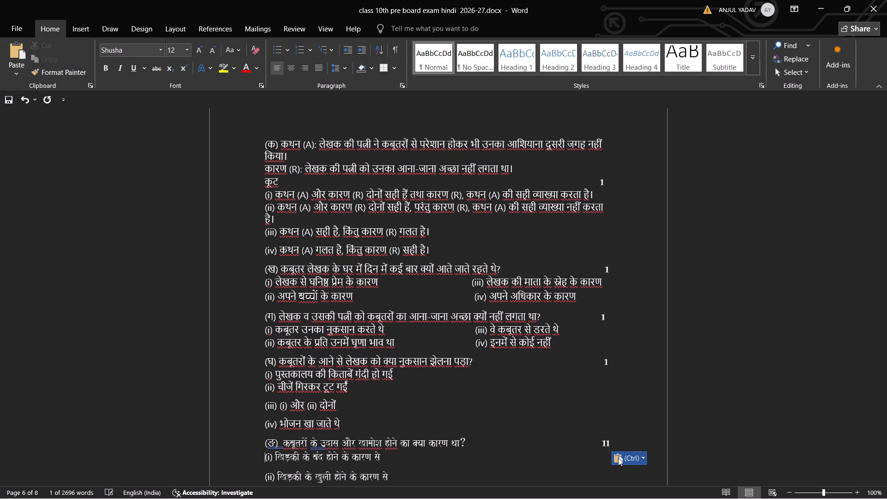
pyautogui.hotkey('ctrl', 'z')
# Replace the 1-mark figures of parts (ङ) and (घ) in the पद्यांश question before प्रश्न-8 with the copied bold 1.
pyautogui.scroll(-5, 618, 443)
pyautogui.scroll(9, 612, 429)
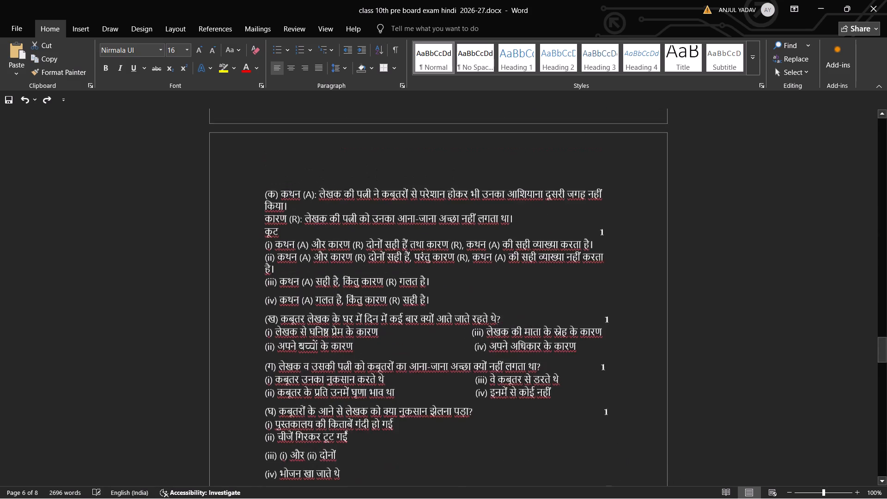
pyautogui.scroll(14, 612, 429)
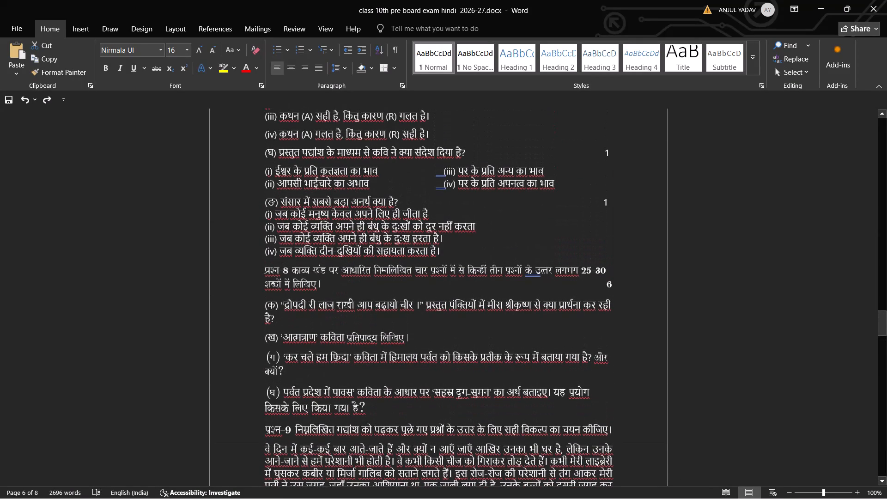
pyautogui.scroll(3, 616, 399)
pyautogui.tripleClick(609, 285)
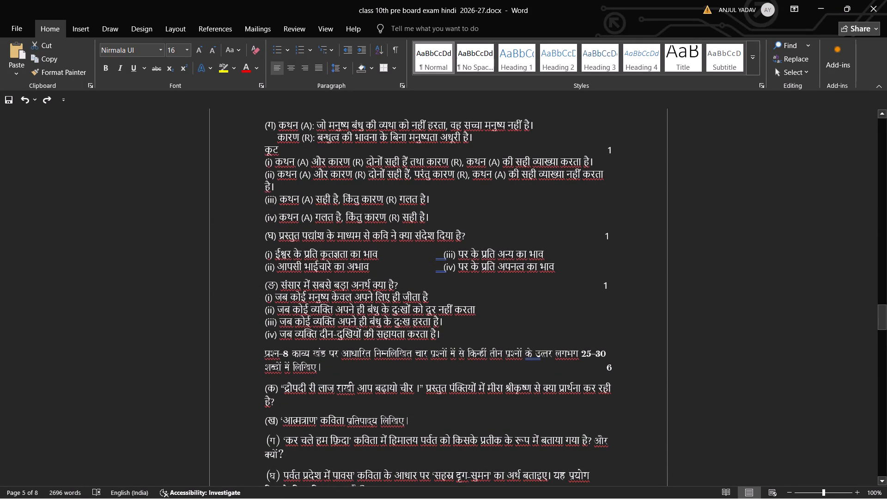
pyautogui.click(608, 285)
pyautogui.click(605, 285)
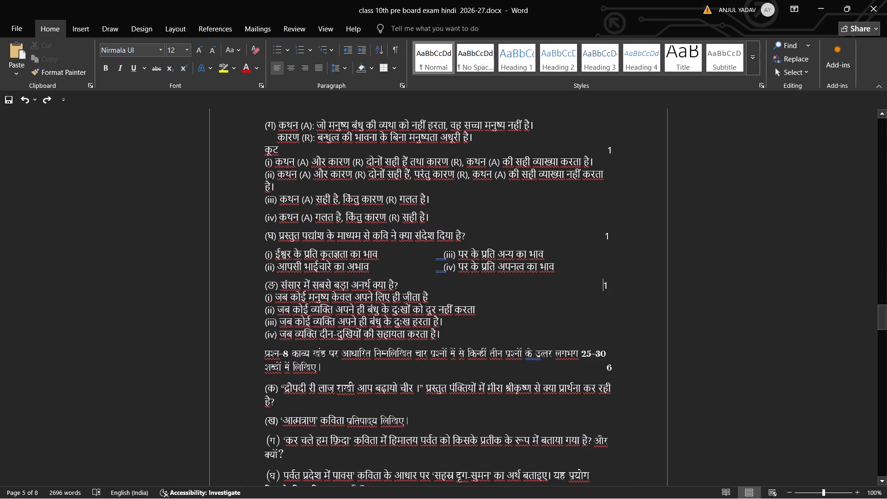
pyautogui.hotkey('ctrl', 'v')
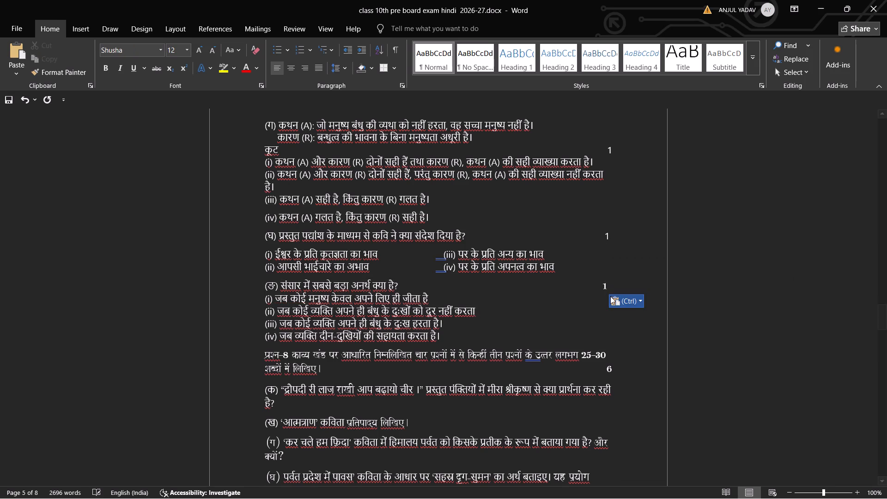
pyautogui.scroll(2, 610, 294)
pyautogui.moveTo(604, 289); pyautogui.dragTo(609, 291)
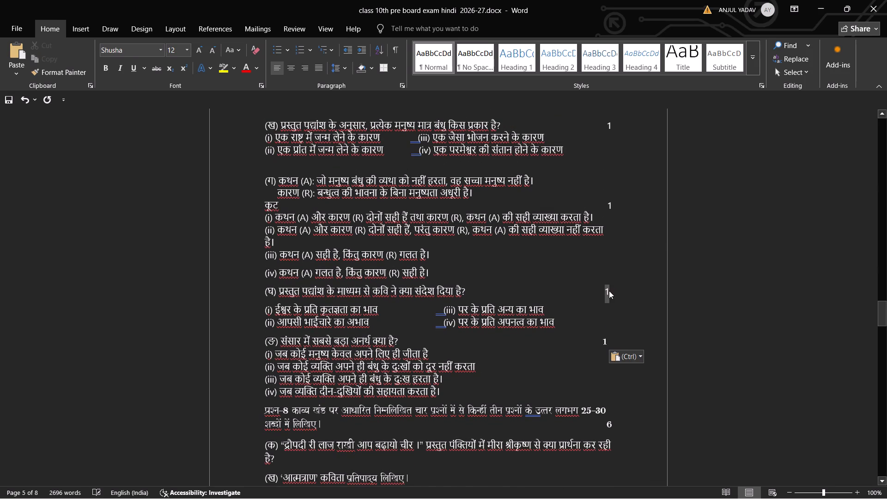
pyautogui.hotkey('ctrl', 'v')
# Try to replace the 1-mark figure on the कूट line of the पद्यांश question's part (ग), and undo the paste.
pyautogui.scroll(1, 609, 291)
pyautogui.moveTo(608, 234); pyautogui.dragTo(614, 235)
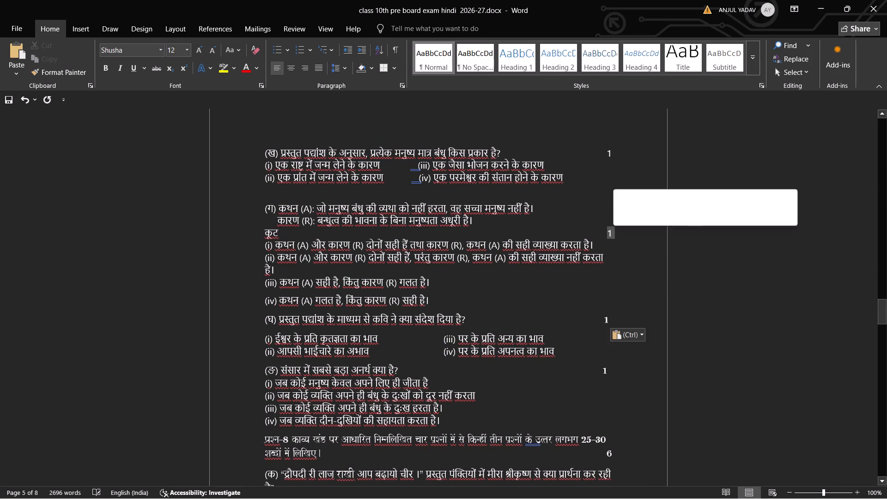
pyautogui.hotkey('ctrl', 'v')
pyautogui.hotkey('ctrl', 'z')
# Replace the 1-mark figure on the कूट line of the पद्यांश question's part (ग) with the copied bold 1.
pyautogui.scroll(1, 602, 268)
pyautogui.click(606, 261)
pyautogui.click(610, 261)
pyautogui.click(608, 261)
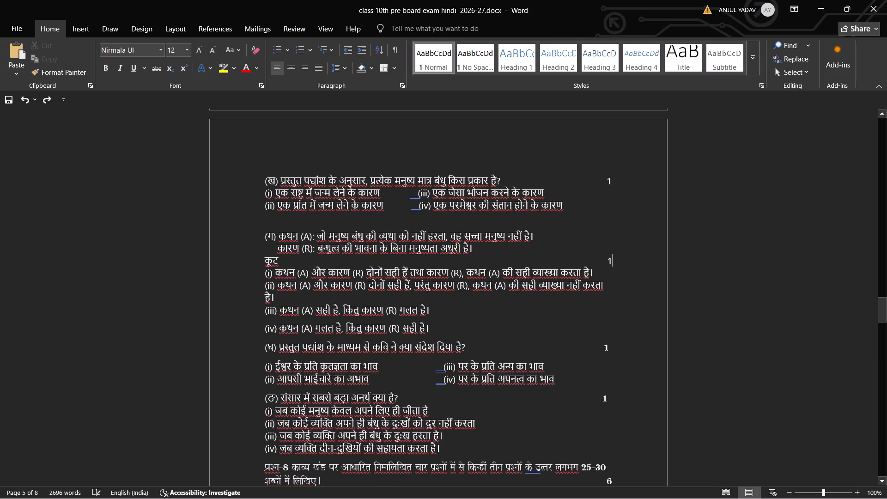
pyautogui.hotkey('ctrl', 'v')
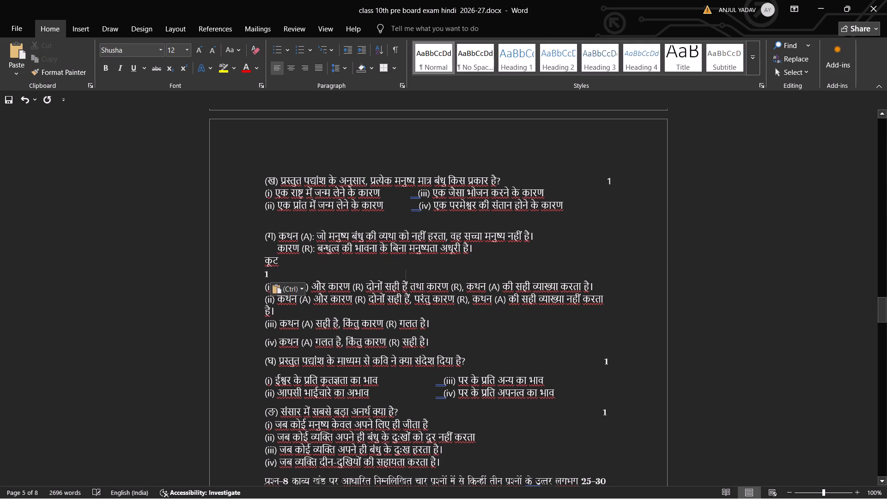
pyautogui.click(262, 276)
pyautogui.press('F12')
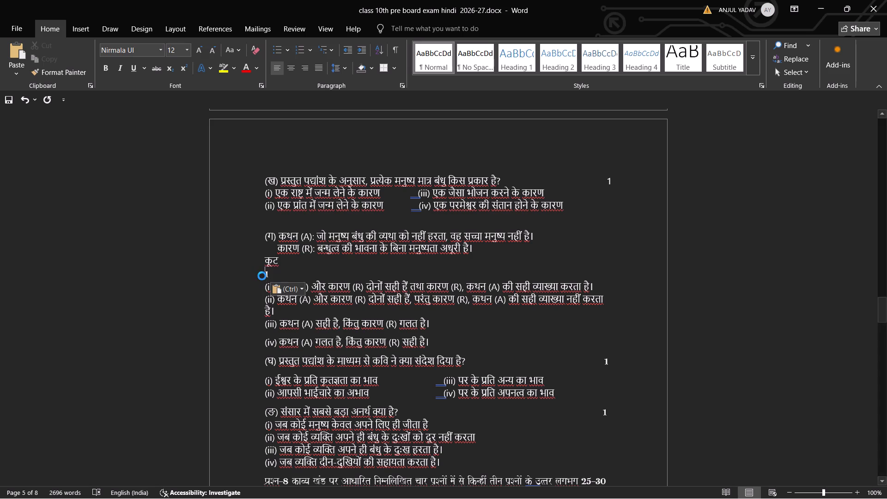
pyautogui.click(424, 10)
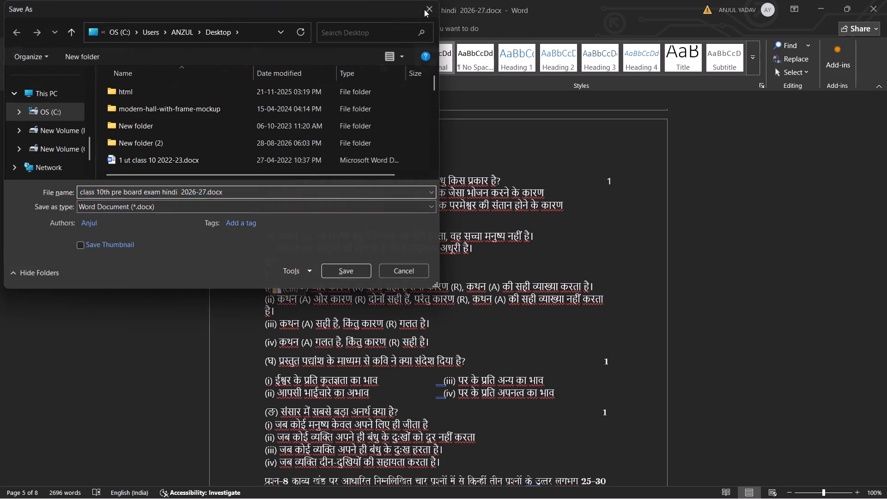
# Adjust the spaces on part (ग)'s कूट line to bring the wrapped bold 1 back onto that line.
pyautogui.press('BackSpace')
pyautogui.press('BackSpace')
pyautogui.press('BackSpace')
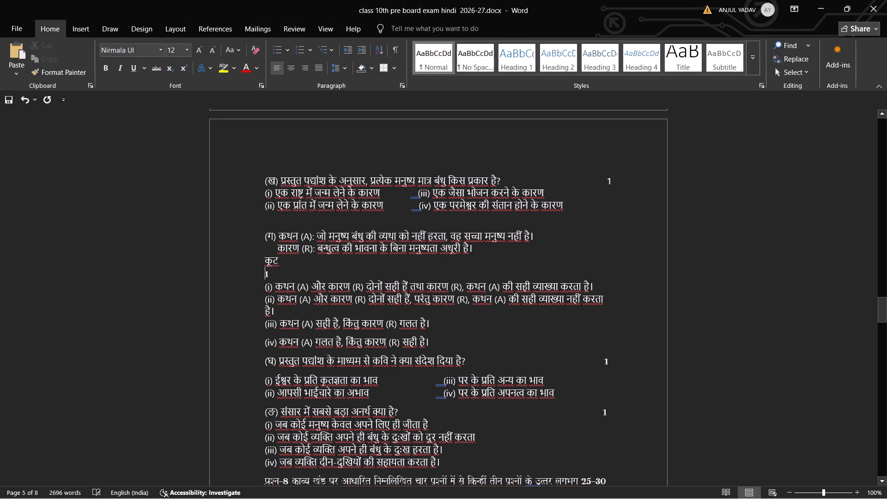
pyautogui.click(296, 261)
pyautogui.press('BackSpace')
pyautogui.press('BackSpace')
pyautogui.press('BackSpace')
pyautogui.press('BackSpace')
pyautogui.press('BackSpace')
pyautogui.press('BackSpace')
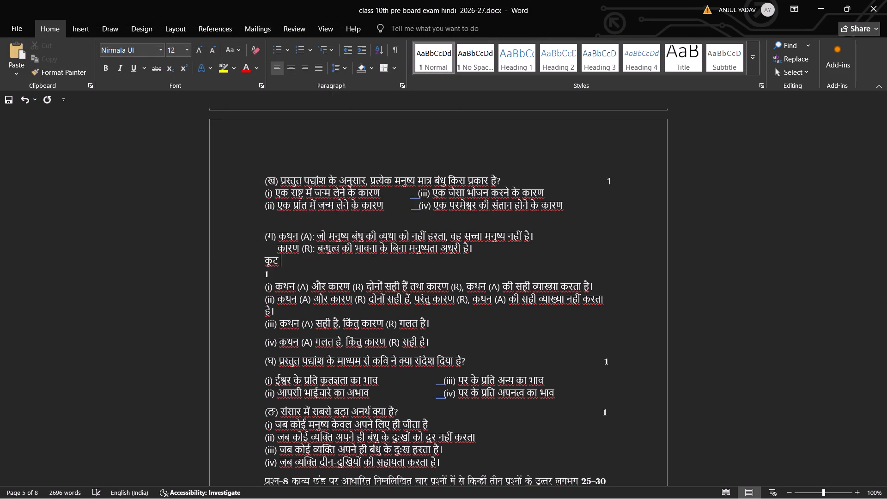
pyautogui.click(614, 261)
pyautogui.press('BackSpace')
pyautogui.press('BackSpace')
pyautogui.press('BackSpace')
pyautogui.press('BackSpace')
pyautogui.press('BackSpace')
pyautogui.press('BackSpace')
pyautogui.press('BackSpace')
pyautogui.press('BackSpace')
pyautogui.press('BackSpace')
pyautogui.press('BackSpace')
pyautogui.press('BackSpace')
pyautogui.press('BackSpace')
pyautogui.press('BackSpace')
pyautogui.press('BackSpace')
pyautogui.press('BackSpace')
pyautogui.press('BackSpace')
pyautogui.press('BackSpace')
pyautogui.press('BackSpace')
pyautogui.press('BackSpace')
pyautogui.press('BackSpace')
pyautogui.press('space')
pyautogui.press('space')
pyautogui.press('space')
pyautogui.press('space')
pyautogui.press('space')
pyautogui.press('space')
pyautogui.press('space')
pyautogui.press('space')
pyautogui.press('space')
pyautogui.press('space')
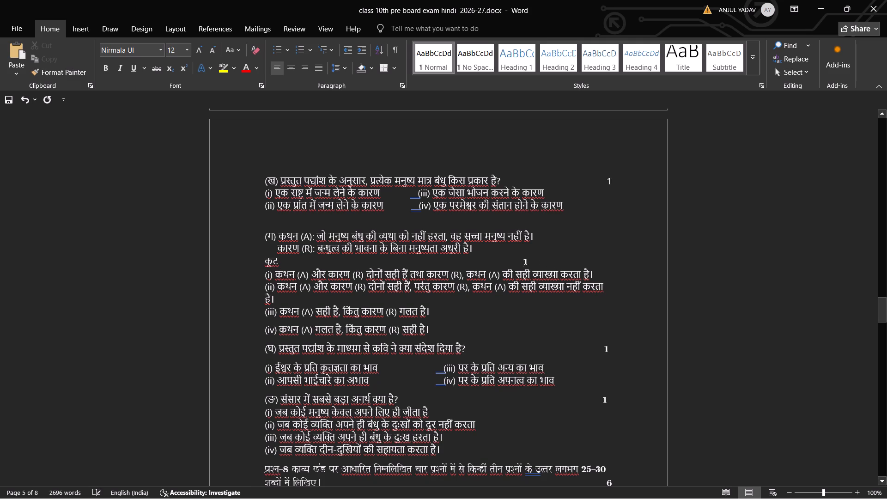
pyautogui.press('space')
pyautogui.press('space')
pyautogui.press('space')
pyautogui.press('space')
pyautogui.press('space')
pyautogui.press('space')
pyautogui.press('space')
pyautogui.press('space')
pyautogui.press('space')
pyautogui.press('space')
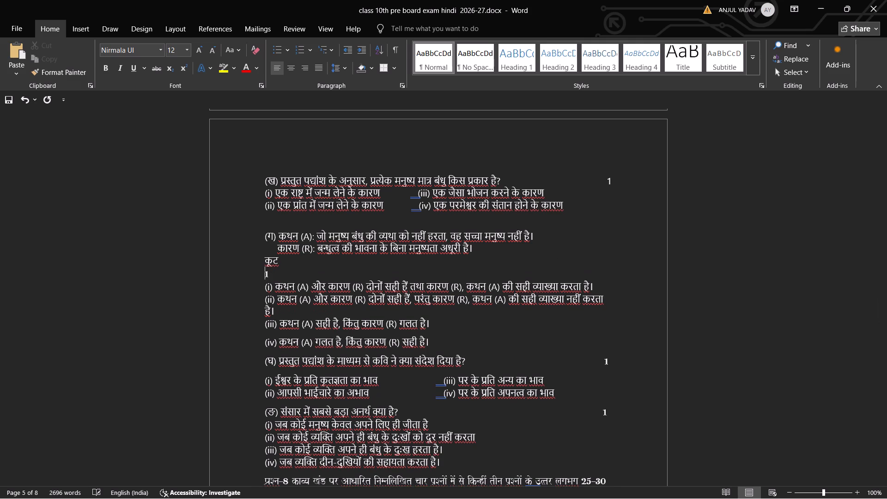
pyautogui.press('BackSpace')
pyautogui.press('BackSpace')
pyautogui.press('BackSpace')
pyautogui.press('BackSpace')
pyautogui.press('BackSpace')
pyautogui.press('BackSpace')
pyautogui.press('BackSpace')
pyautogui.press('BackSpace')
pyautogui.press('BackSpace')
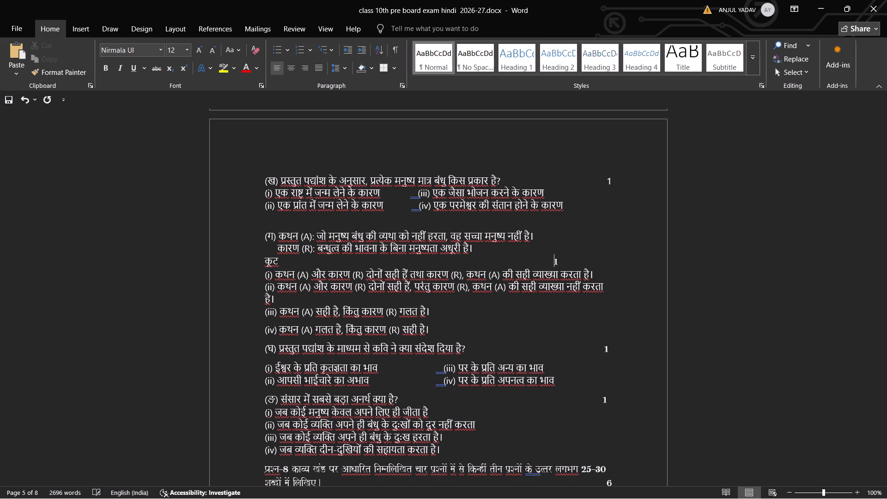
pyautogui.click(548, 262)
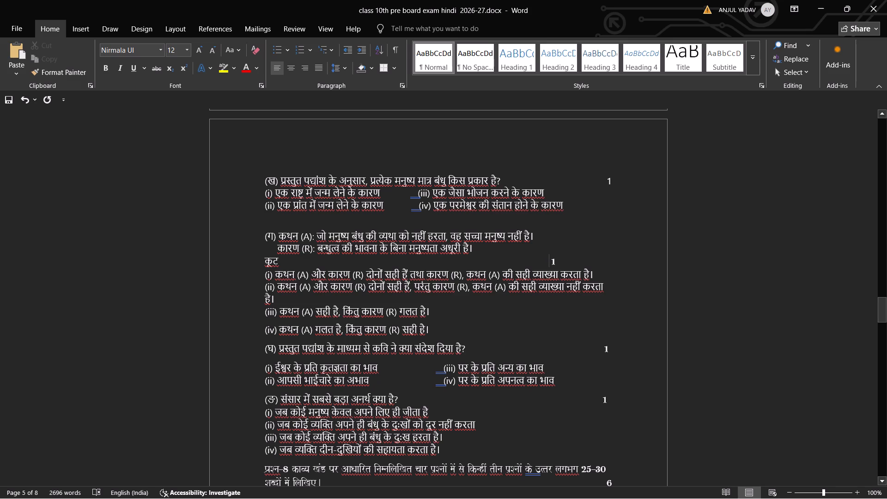
# Move the bold 1 from part (ग)'s कूट line to the end of its कथन (A) line, spaced out to align with the marks column.
pyautogui.moveTo(556, 263); pyautogui.dragTo(552, 262)
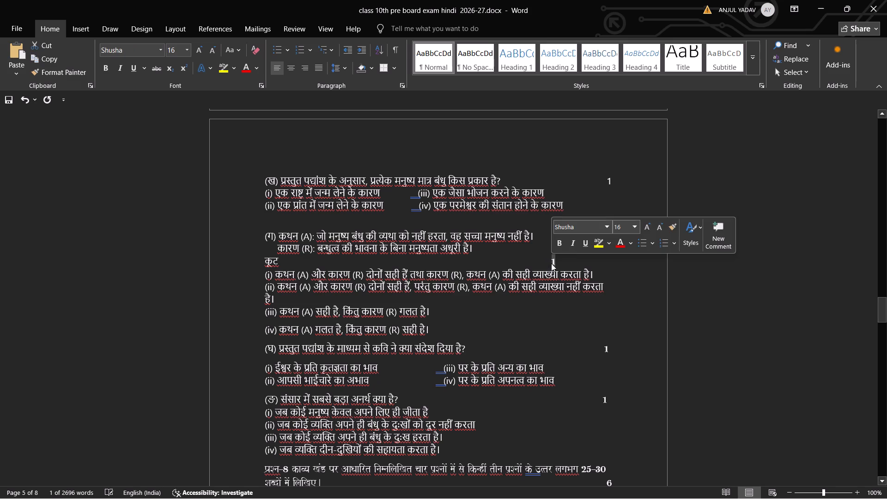
pyautogui.hotkey('ctrl', 'x')
pyautogui.click(571, 230)
pyautogui.press('space')
pyautogui.press('space')
pyautogui.press('space')
pyautogui.press('space')
pyautogui.press('space')
pyautogui.press('space')
pyautogui.press('space')
pyautogui.press('space')
pyautogui.press('space')
pyautogui.press('space')
pyautogui.press('space')
pyautogui.press('space')
pyautogui.press('space')
pyautogui.press('space')
pyautogui.press('space')
pyautogui.press('space')
pyautogui.press('space')
pyautogui.press('space')
pyautogui.press('space')
pyautogui.press('space')
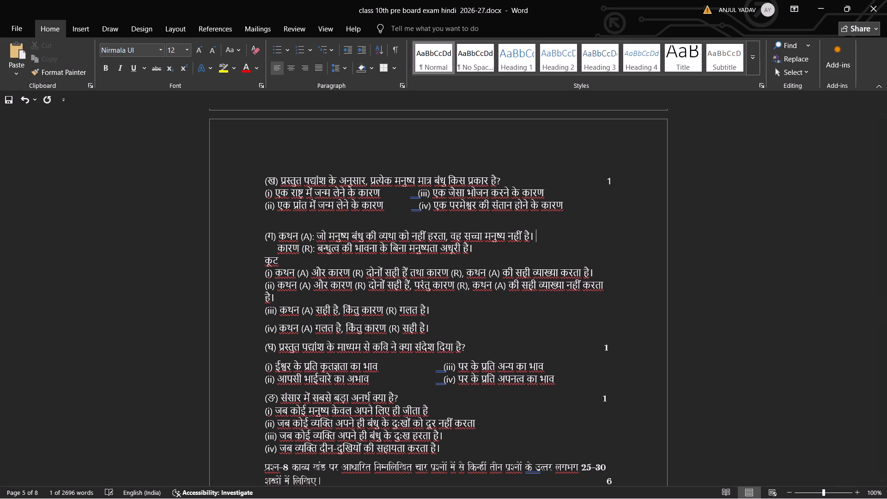
pyautogui.hotkey('ctrl', 'v')
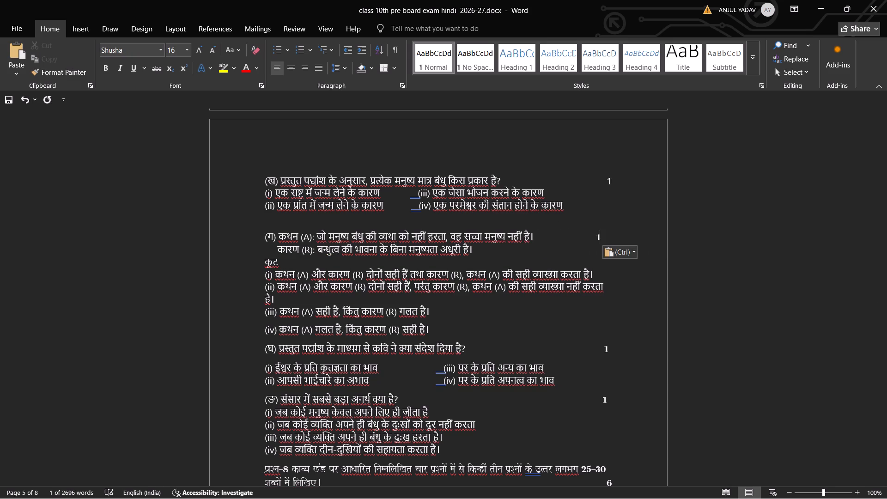
pyautogui.click(595, 240)
pyautogui.press('space')
pyautogui.press('space')
pyautogui.press('space')
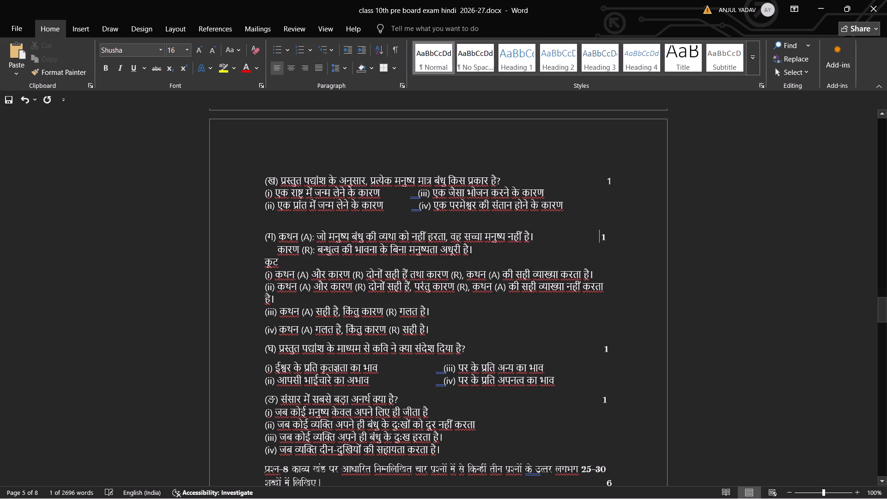
pyautogui.press('space')
# Replace the 1-mark figures of the पद्यांश question's part (ख) and the preceding part on page 4 with the bold 1.
pyautogui.scroll(2, 589, 248)
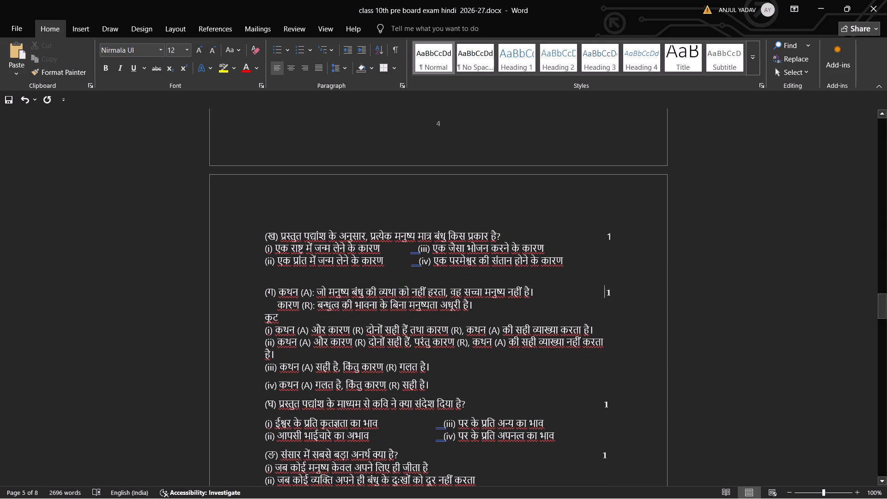
pyautogui.moveTo(608, 235); pyautogui.dragTo(613, 235)
pyautogui.hotkey('ctrl', 'v')
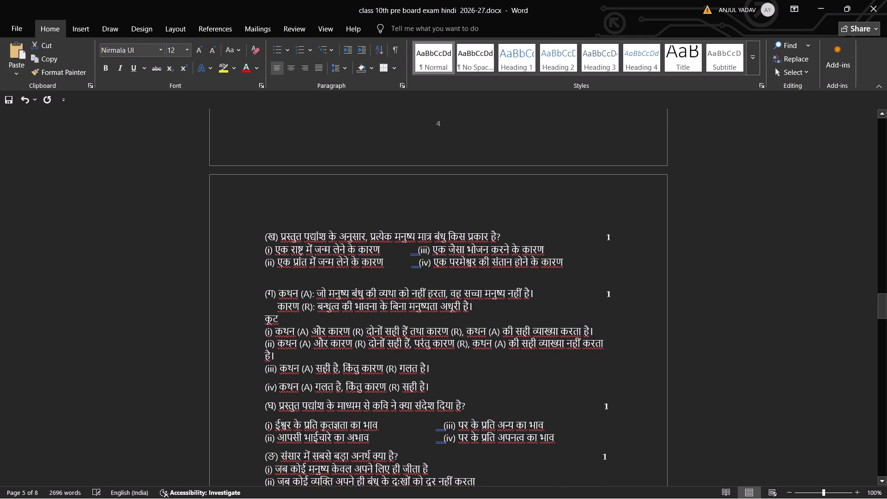
pyautogui.scroll(9, 608, 249)
pyautogui.moveTo(602, 253); pyautogui.dragTo(607, 252)
pyautogui.hotkey('ctrl', 'v')
pyautogui.scroll(-7, 598, 271)
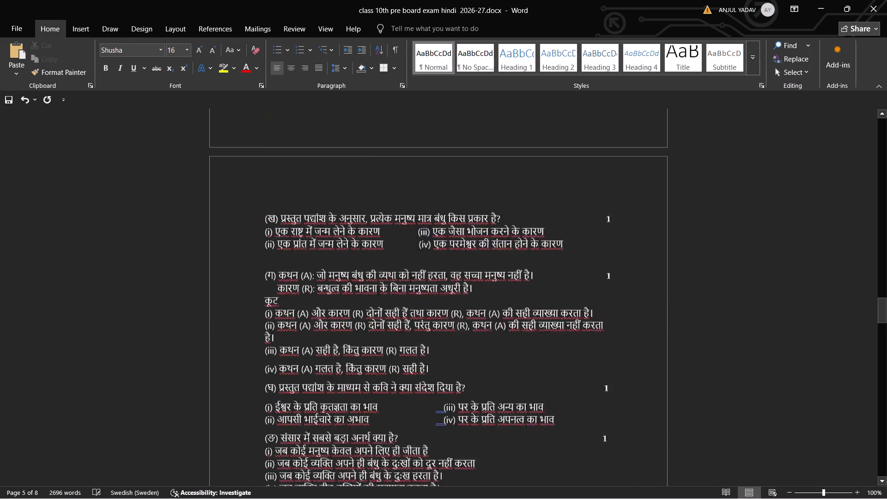
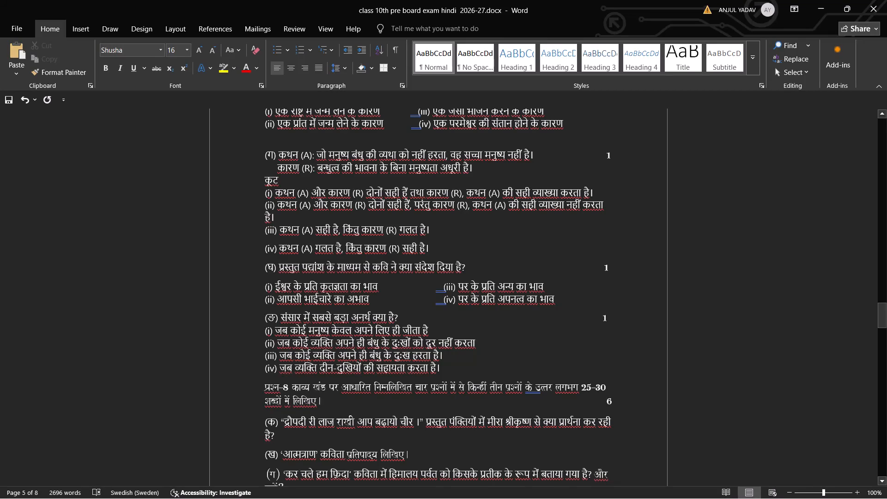
# Make the 2-mark figures of parts (ङ) and (घ) of प्रश्न-2, the pollution passage, bold.
pyautogui.scroll(16, 566, 294)
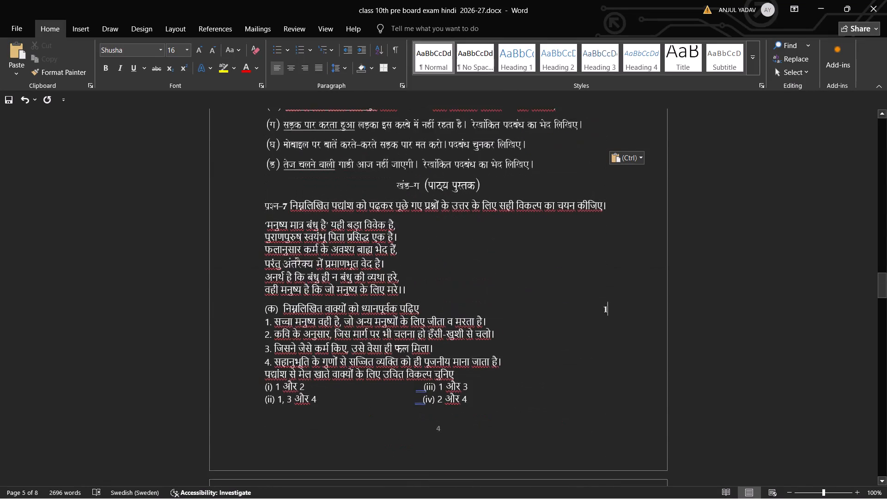
pyautogui.scroll(16, 565, 300)
pyautogui.scroll(12, 565, 300)
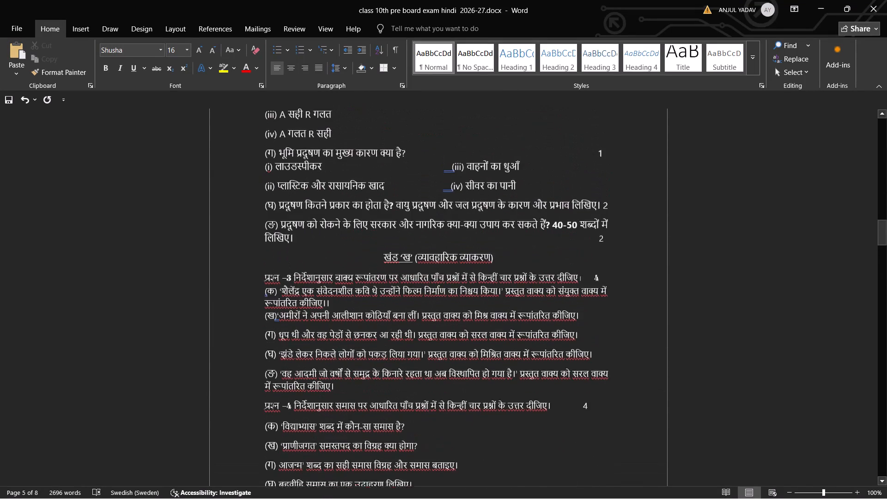
pyautogui.scroll(2, 565, 300)
pyautogui.doubleClick(601, 302)
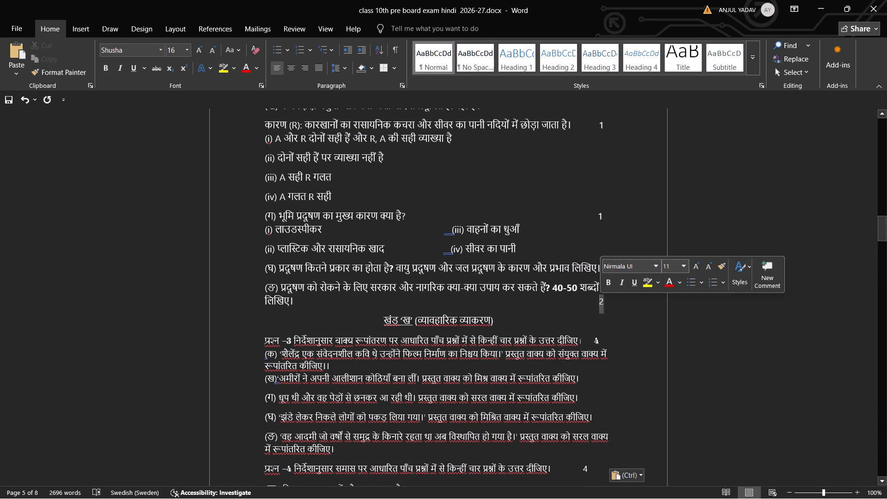
pyautogui.click(608, 284)
pyautogui.click(606, 303)
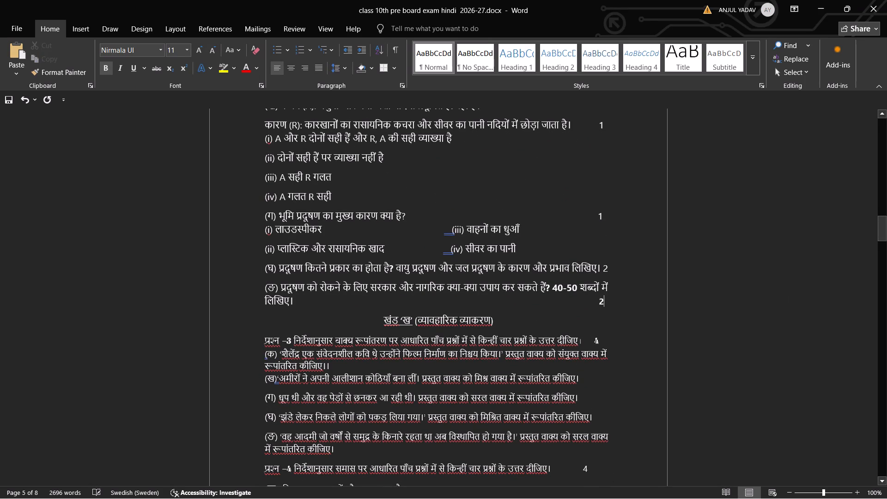
pyautogui.scroll(2, 607, 301)
pyautogui.doubleClick(603, 322)
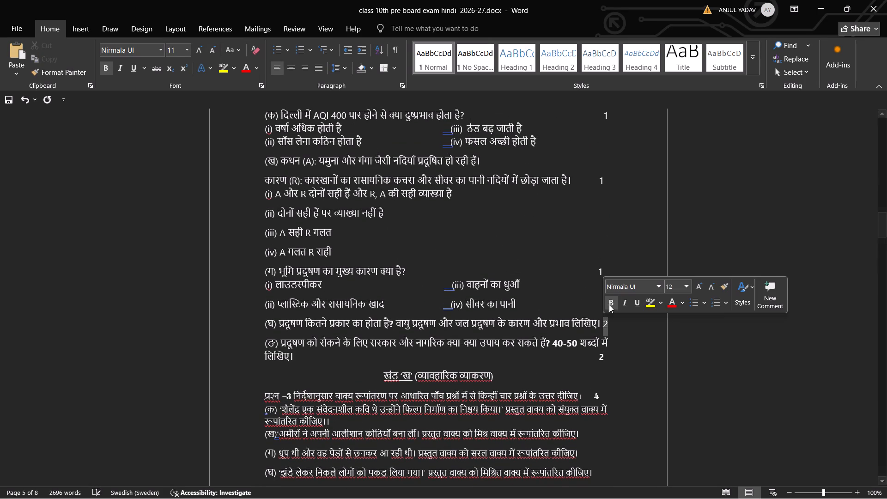
pyautogui.click(609, 304)
pyautogui.click(608, 323)
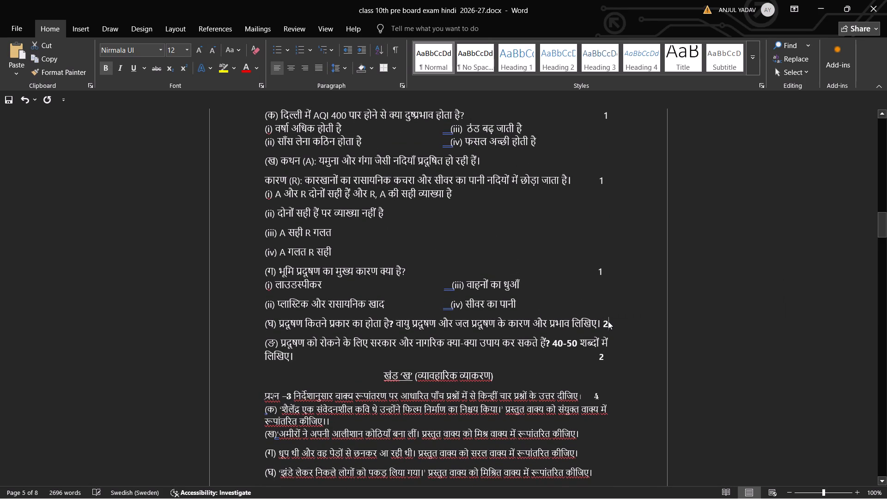
# Replace the 1-mark figures of प्रश्न-2's parts (ग), (ख) and (क) with the copied bold 1.
pyautogui.scroll(2, 601, 289)
pyautogui.doubleClick(600, 326)
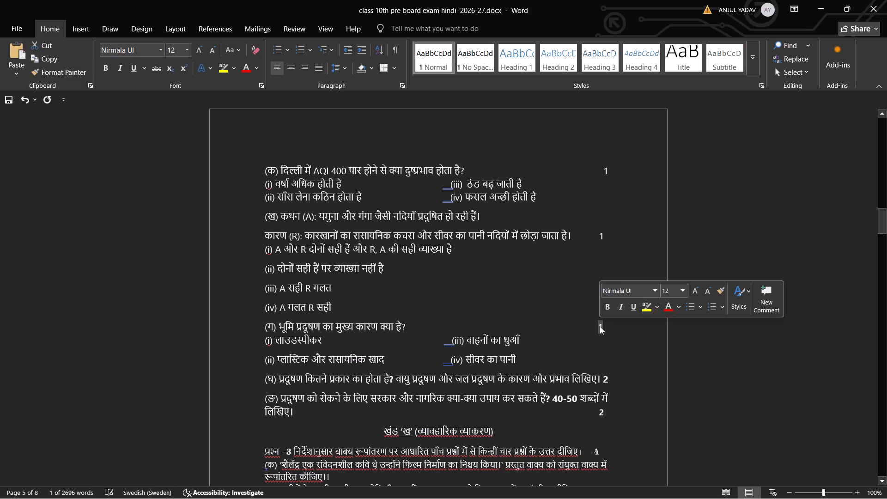
pyautogui.hotkey('ctrl', 'v')
pyautogui.scroll(2, 600, 323)
pyautogui.doubleClick(601, 293)
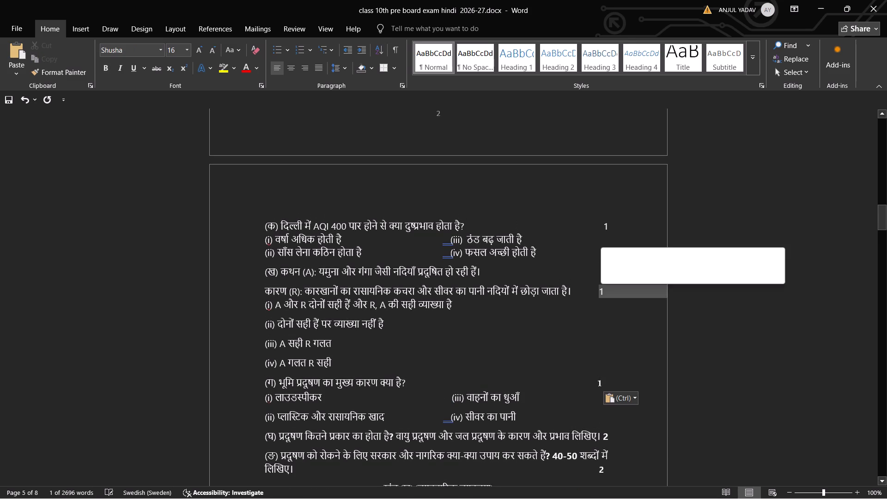
pyautogui.press('v')
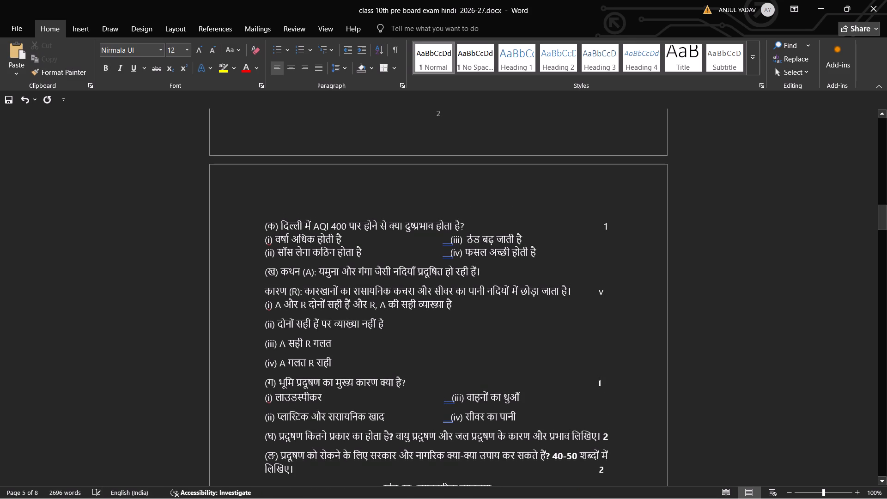
pyautogui.doubleClick(600, 292)
pyautogui.hotkey('ctrl', 'v')
pyautogui.scroll(2, 590, 316)
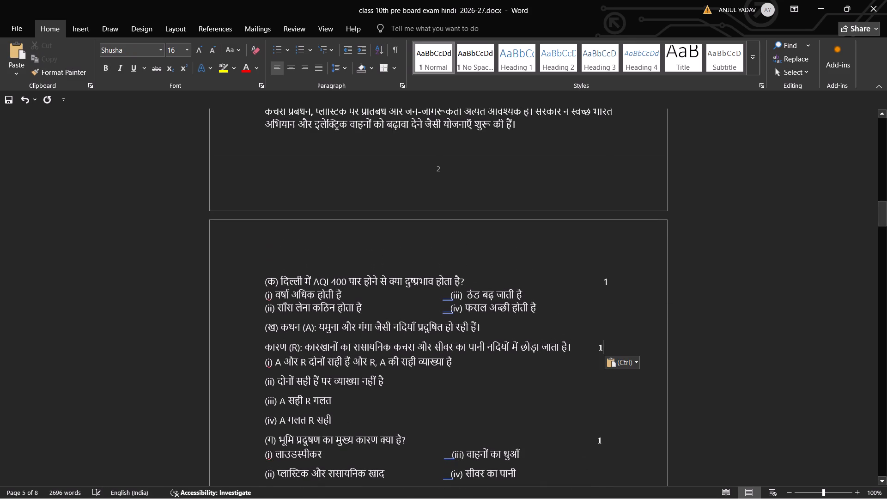
pyautogui.doubleClick(603, 282)
pyautogui.hotkey('ctrl', 'v')
pyautogui.scroll(5, 597, 299)
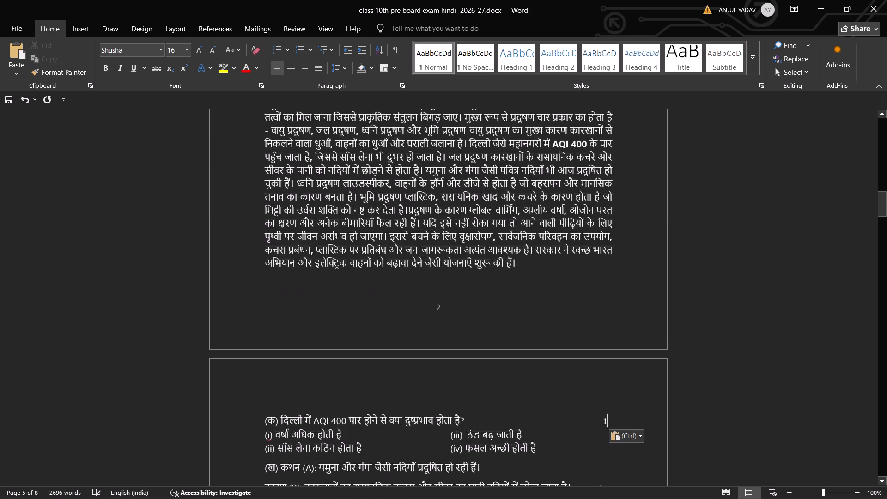
# Replace the 1-mark figure of part (ग) of प्रश्न-1, on टपक सिंचाई, with the copied bold 1.
pyautogui.scroll(12, 594, 304)
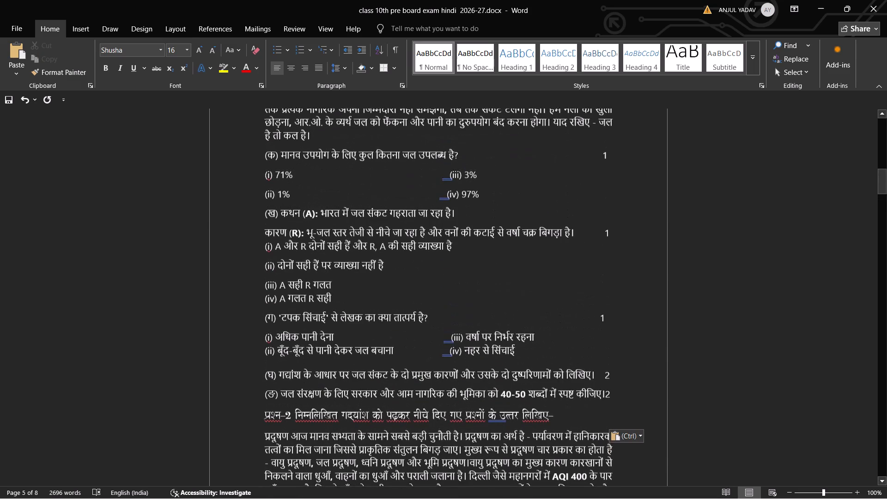
pyautogui.doubleClick(601, 317)
pyautogui.hotkey('ctrl', 'v')
# Make the 2-mark figures of parts (घ) and (ङ) of प्रश्न-1 bold.
pyautogui.doubleClick(608, 377)
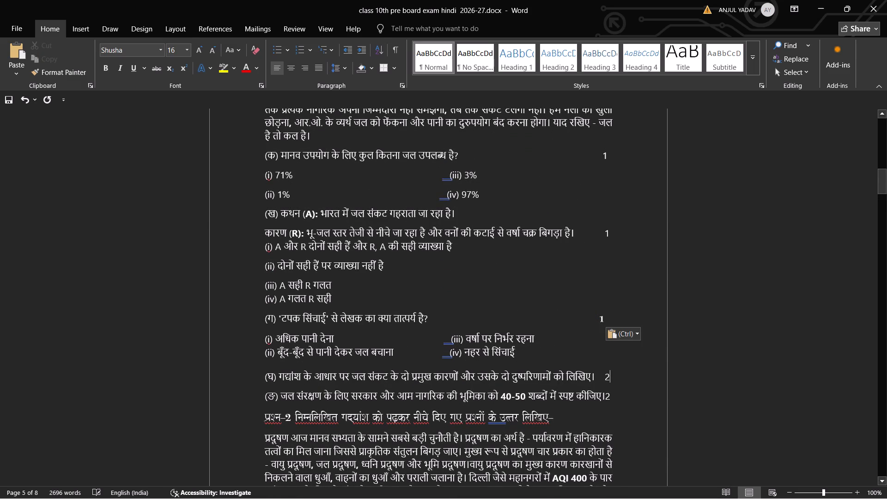
pyautogui.doubleClick(607, 376)
pyautogui.click(610, 360)
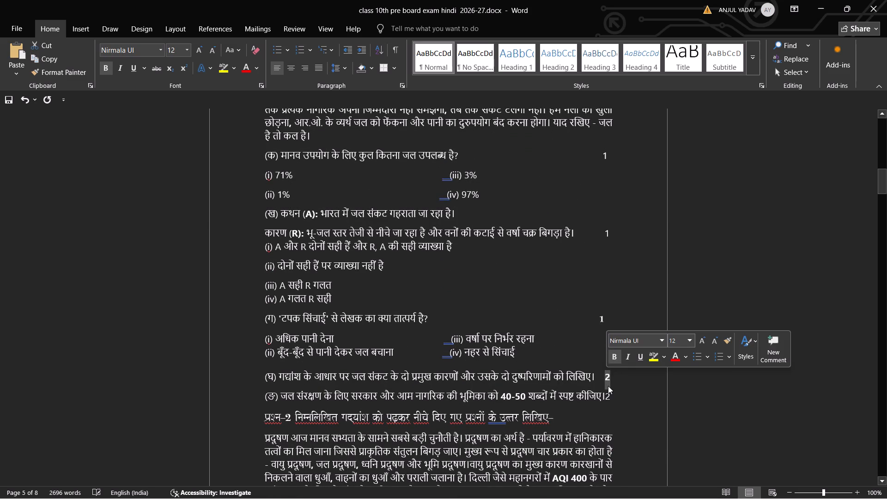
pyautogui.click(604, 398)
pyautogui.doubleClick(607, 398)
pyautogui.click(607, 397)
pyautogui.doubleClick(609, 397)
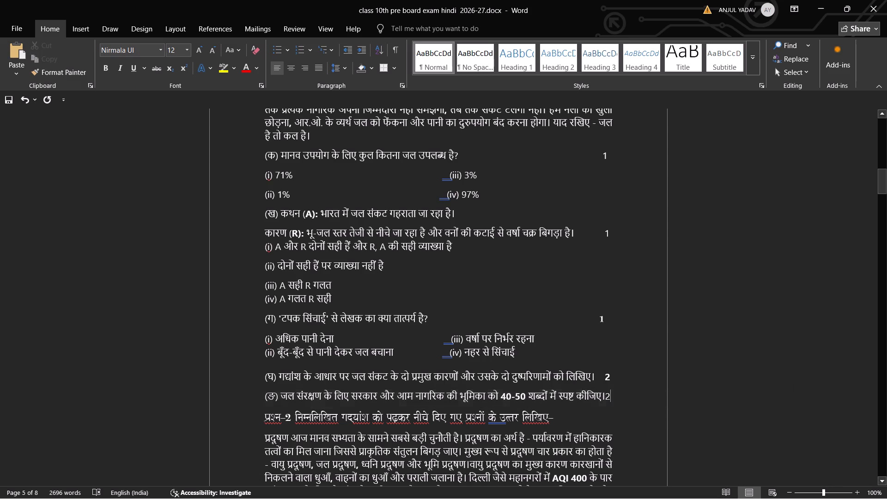
pyautogui.doubleClick(605, 397)
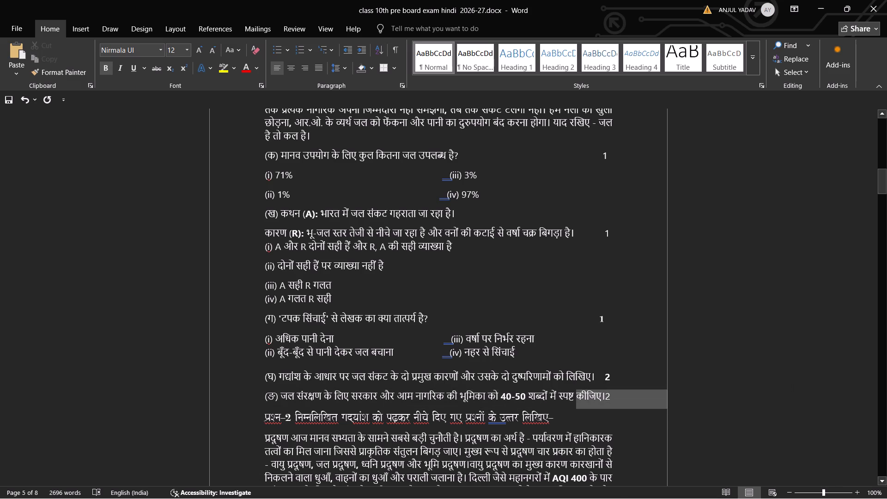
pyautogui.click(608, 396)
pyautogui.moveTo(615, 397); pyautogui.dragTo(607, 397)
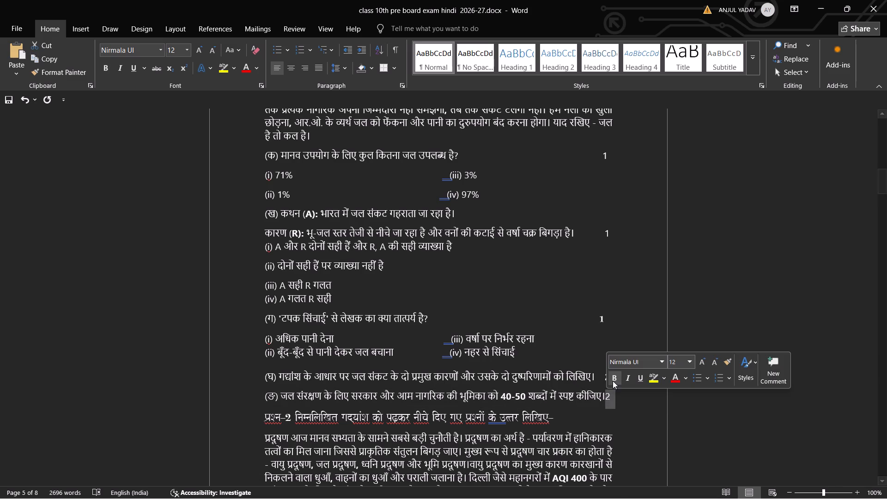
pyautogui.click(613, 381)
pyautogui.click(608, 398)
# Replace the 1-mark figures on प्रश्न-1's part (ख) कारण (R) line and part (क) with the bold 1.
pyautogui.scroll(5, 619, 390)
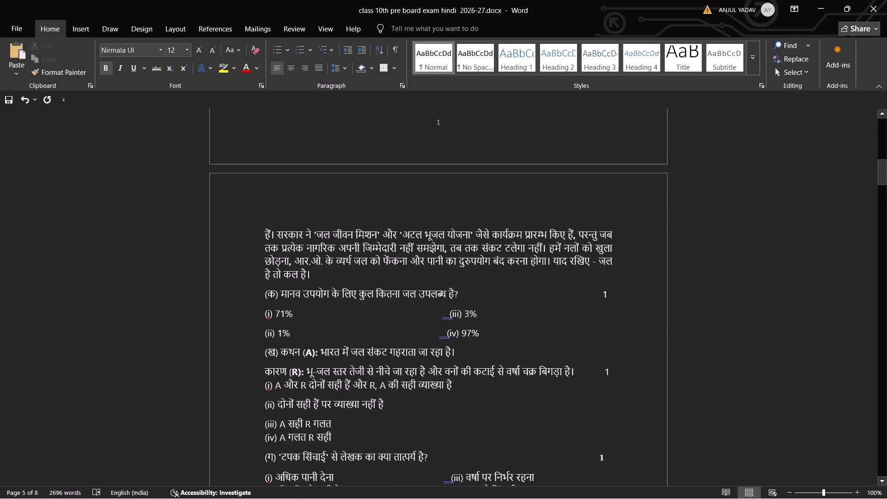
pyautogui.doubleClick(607, 372)
pyautogui.hotkey('ctrl', 'v')
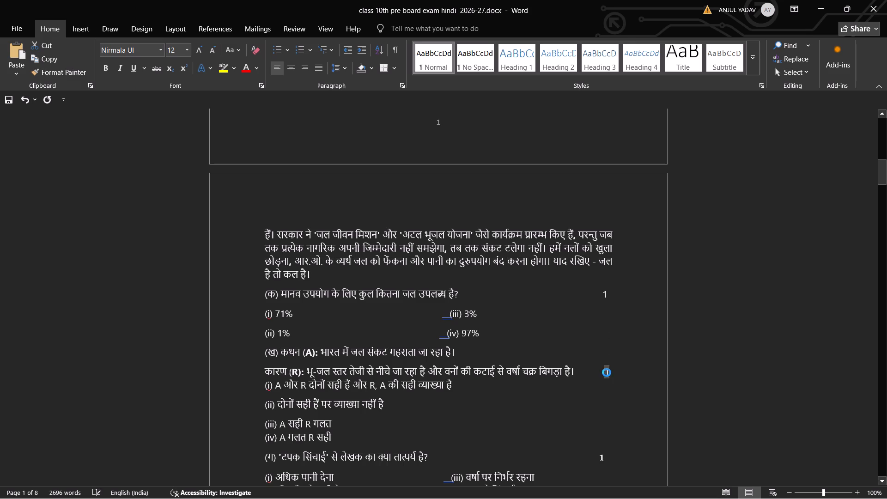
pyautogui.keyDown('ctrl'); pyautogui.click(607, 372); pyautogui.keyUp('ctrl')
pyautogui.click(604, 373)
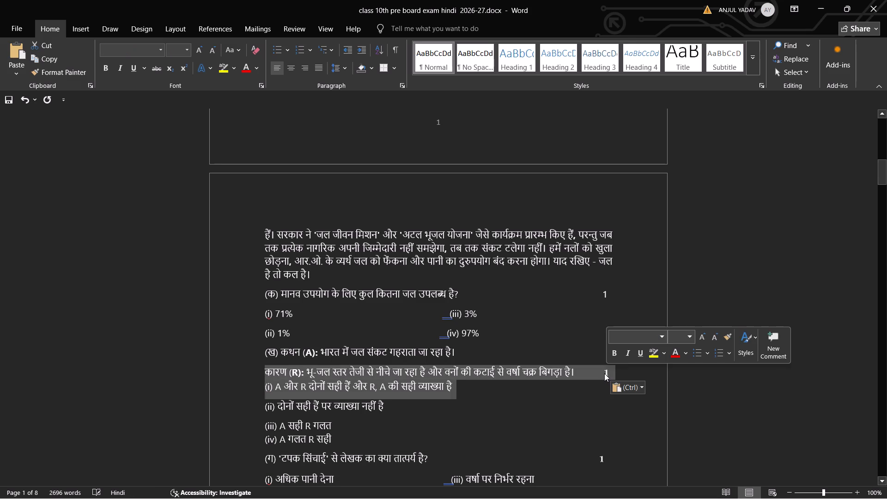
pyautogui.hotkey('ctrl', 'z')
pyautogui.click(604, 374)
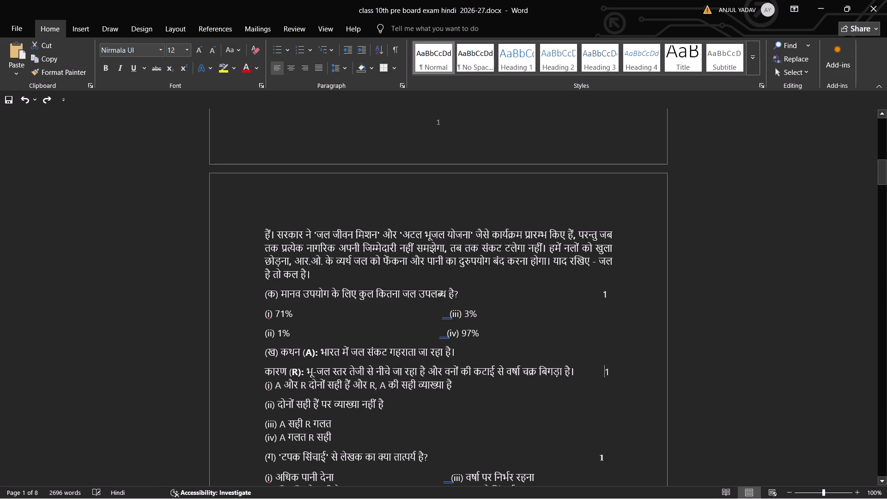
pyautogui.doubleClick(605, 373)
pyautogui.hotkey('ctrl', 'v')
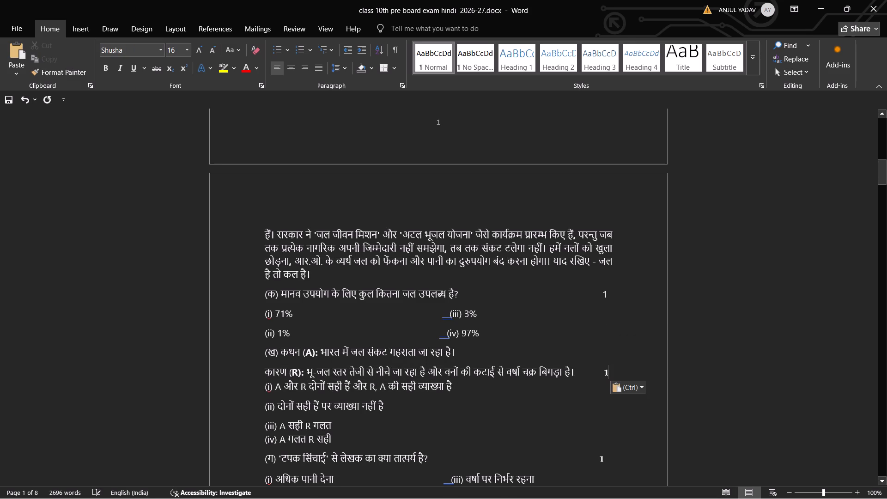
pyautogui.doubleClick(603, 298)
pyautogui.hotkey('ctrl', 'v')
# Save the exam paper document.
pyautogui.scroll(5, 595, 323)
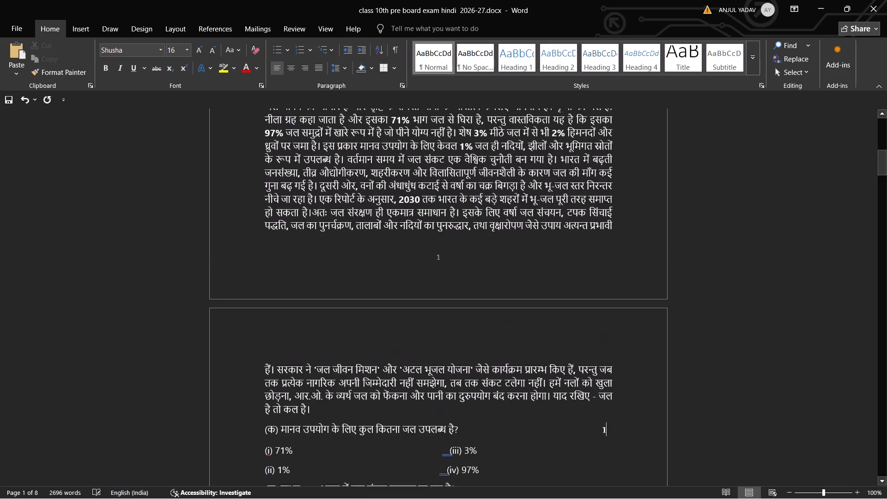
pyautogui.scroll(14, 595, 357)
pyautogui.hotkey('ctrl', 's')
pyautogui.hotkey('ctrl', 's')
pyautogui.hotkey('ctrl', 's')
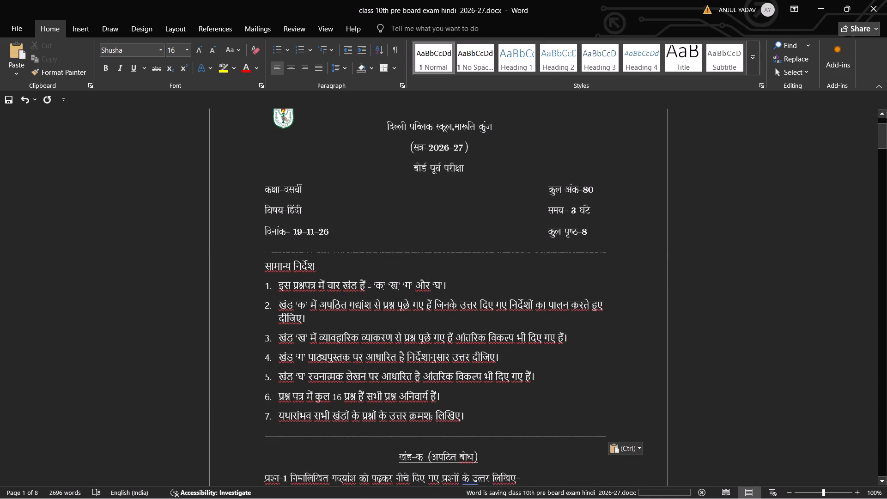
pyautogui.hotkey('ctrl', 's')
pyautogui.hotkey('ctrl', 's')
pyautogui.hotkey('ctrl', 's')
# Switch to the desktop and examine the full names of the class 10 Hindi exam Word files.
pyautogui.click(813, 0)
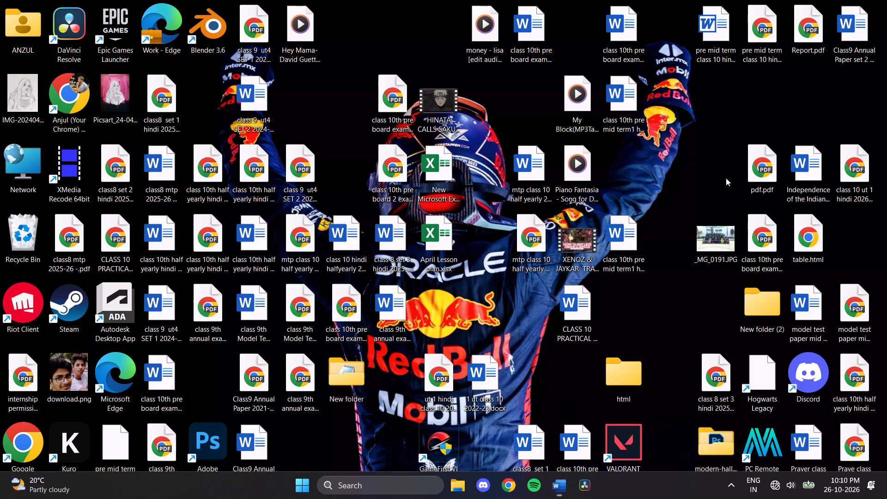
pyautogui.click(674, 300)
pyautogui.hotkey('alt', 'Tab')
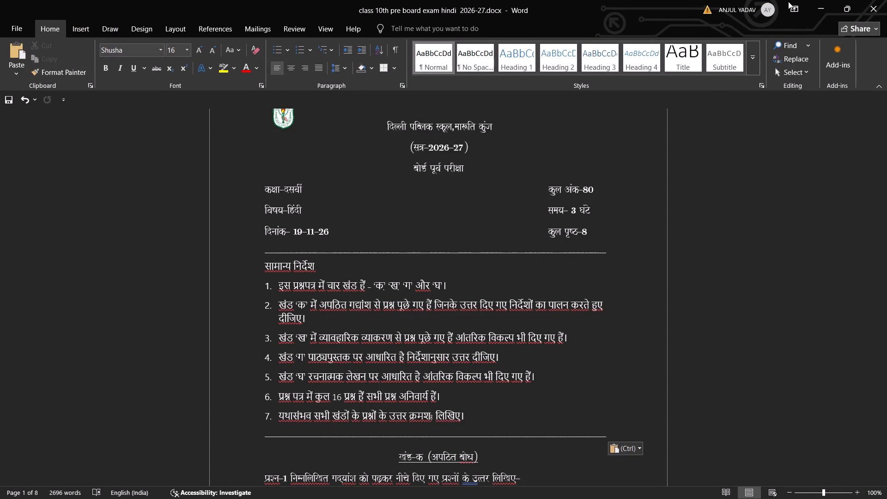
pyautogui.click(810, 3)
pyautogui.moveTo(677, 183); pyautogui.dragTo(680, 194)
pyautogui.click(632, 49)
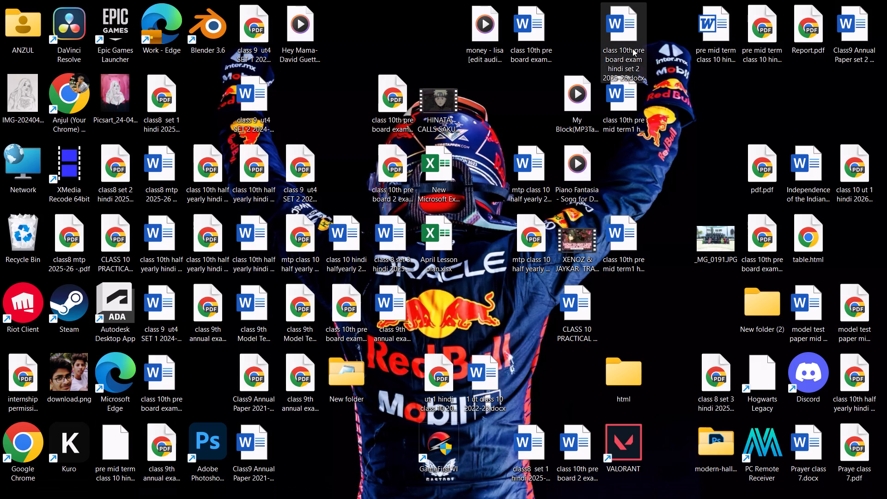
pyautogui.click(674, 110)
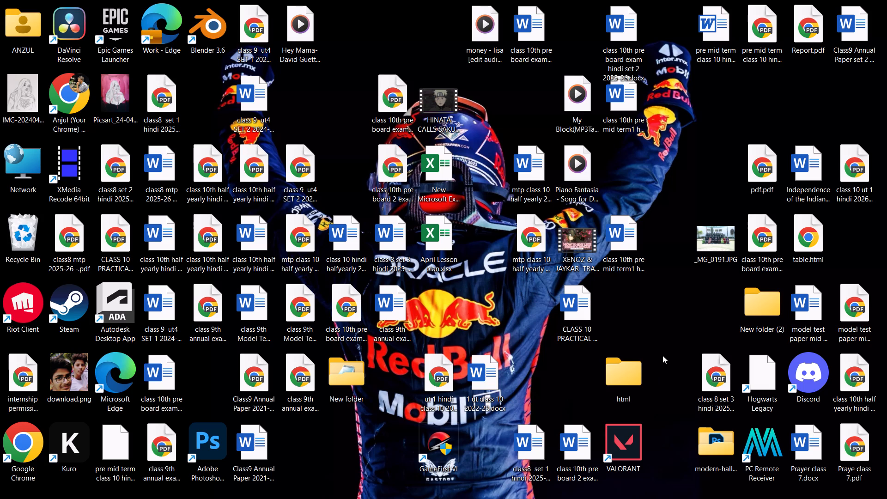
pyautogui.click(535, 18)
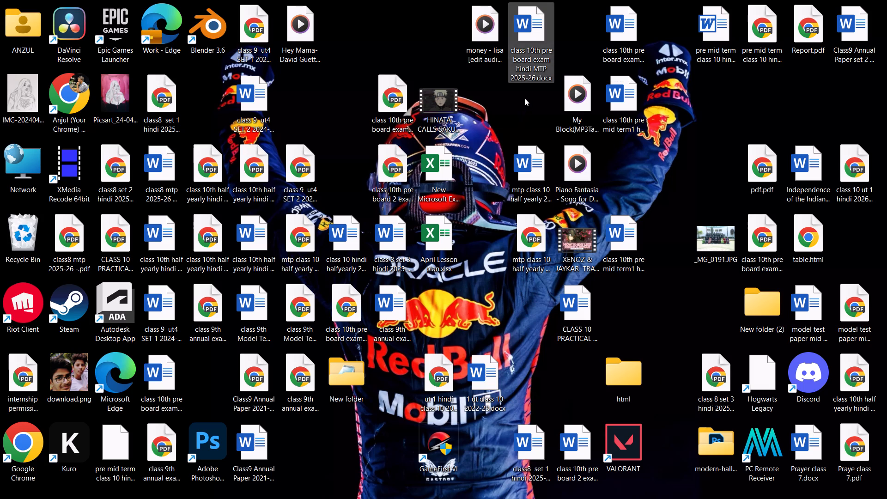
pyautogui.click(559, 494)
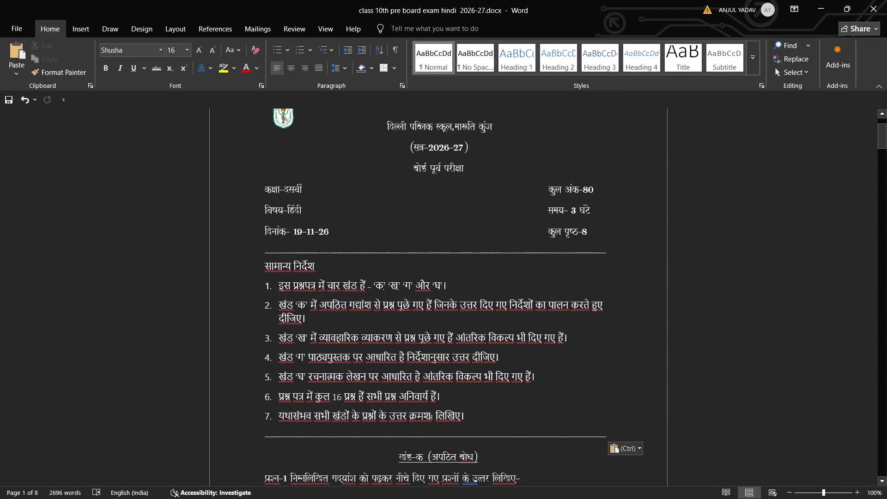
pyautogui.click(822, 4)
pyautogui.click(643, 46)
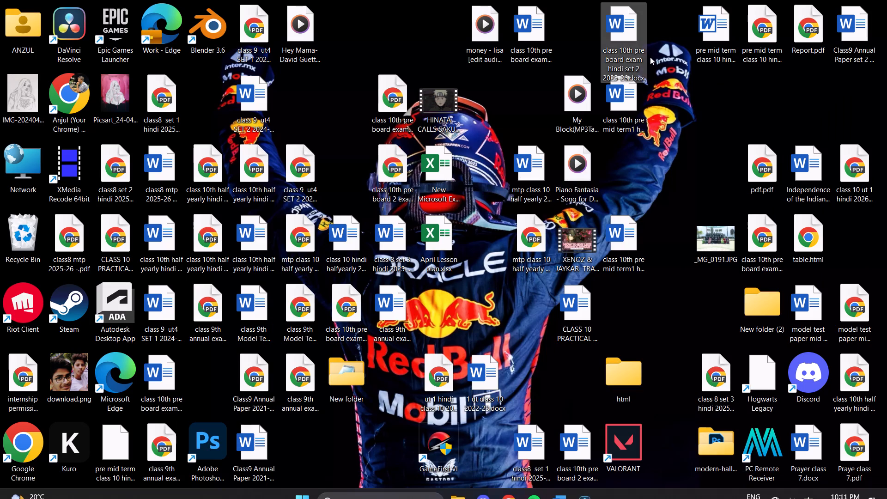
pyautogui.click(656, 60)
pyautogui.click(638, 98)
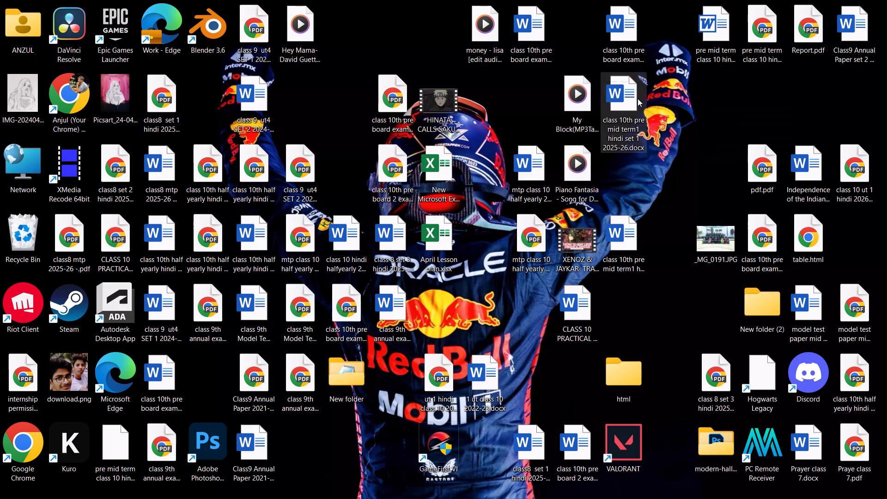
pyautogui.click(666, 117)
pyautogui.click(608, 242)
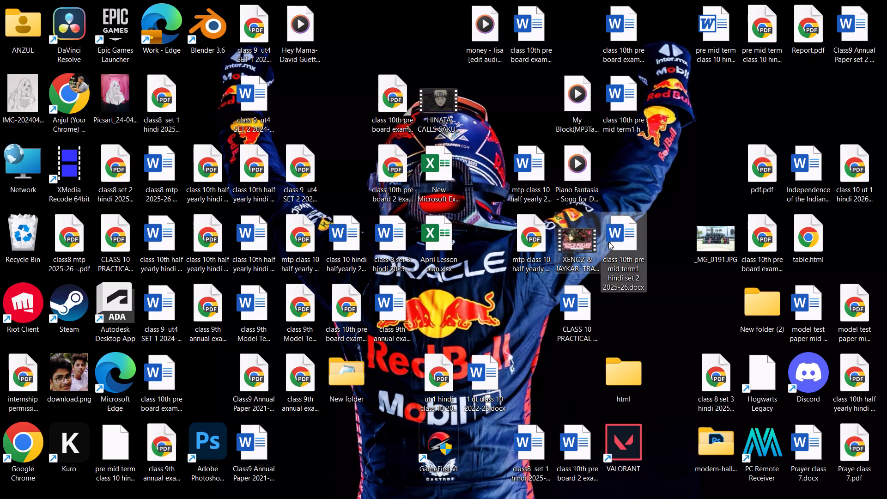
pyautogui.click(667, 224)
# Open the CLASS 10 PRACTICAL PAPER 2025-26 document from the desktop for a look, and close it.
pyautogui.doubleClick(565, 323)
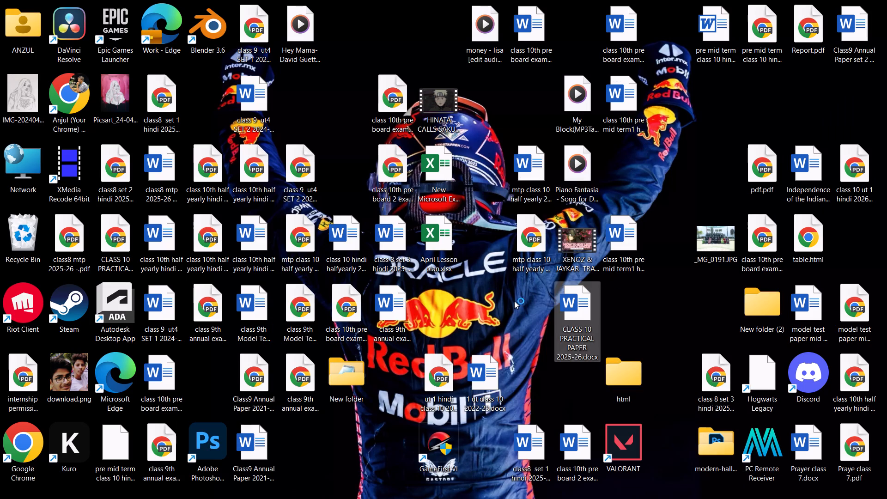
pyautogui.click(886, 0)
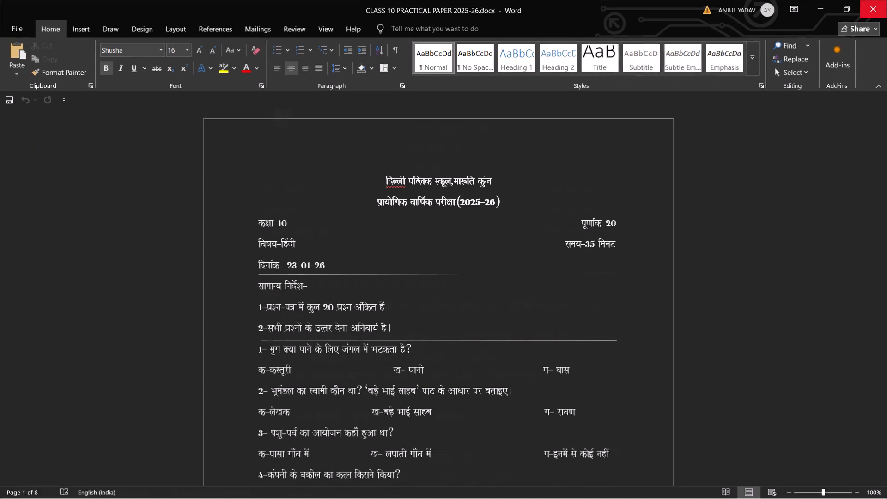
# Move the class 10th pre board exam hindi 2026-27 Word file on the desktop beside the CLASS 10 PRACTICAL PAPER Word file.
pyautogui.click(829, 0)
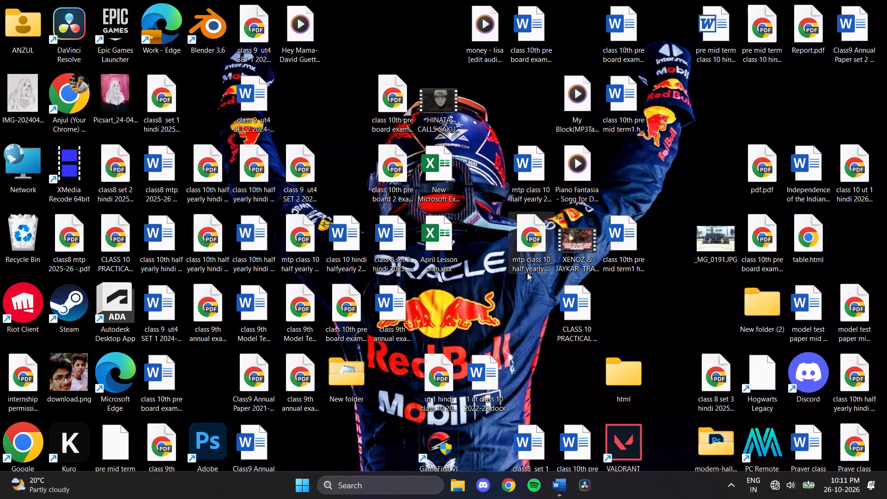
pyautogui.click(521, 331)
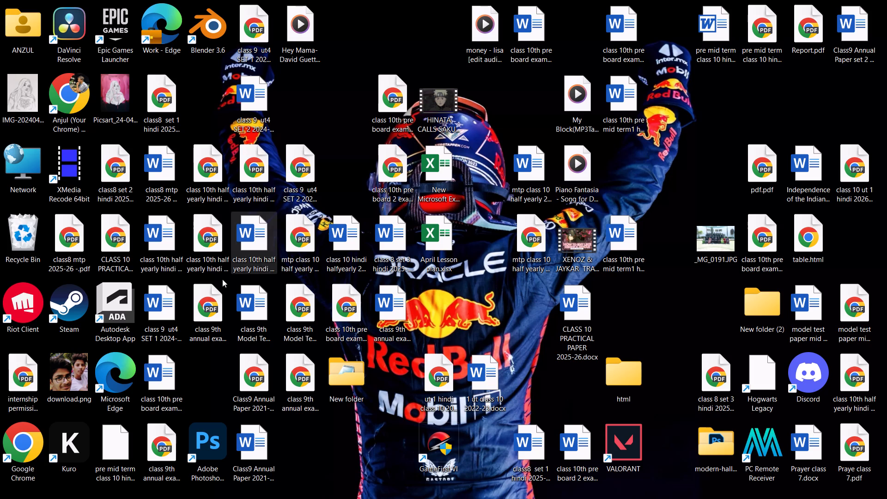
pyautogui.click(150, 168)
pyautogui.click(153, 256)
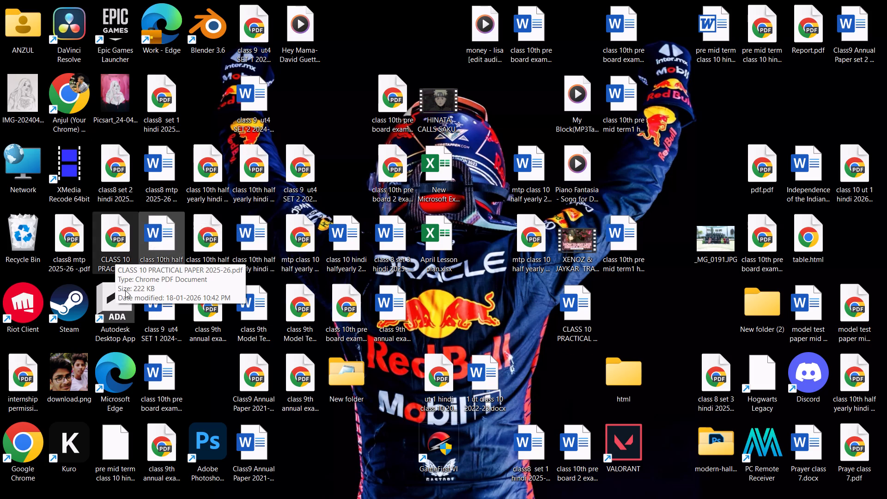
pyautogui.click(210, 379)
pyautogui.click(169, 372)
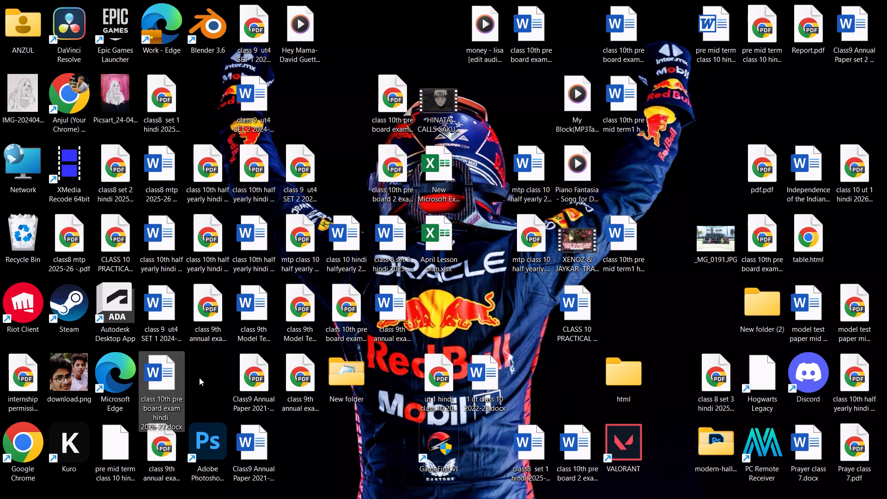
pyautogui.moveTo(165, 371); pyautogui.dragTo(639, 308)
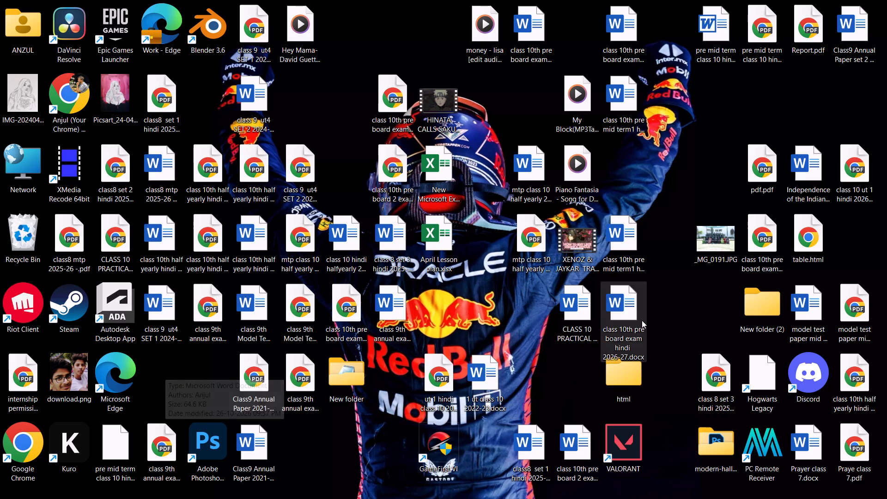
pyautogui.click(668, 306)
# Bring up the class 10th pre board exam hindi 2026-27 document and print all its pages with Microsoft Print to PDF.
pyautogui.doubleClick(632, 311)
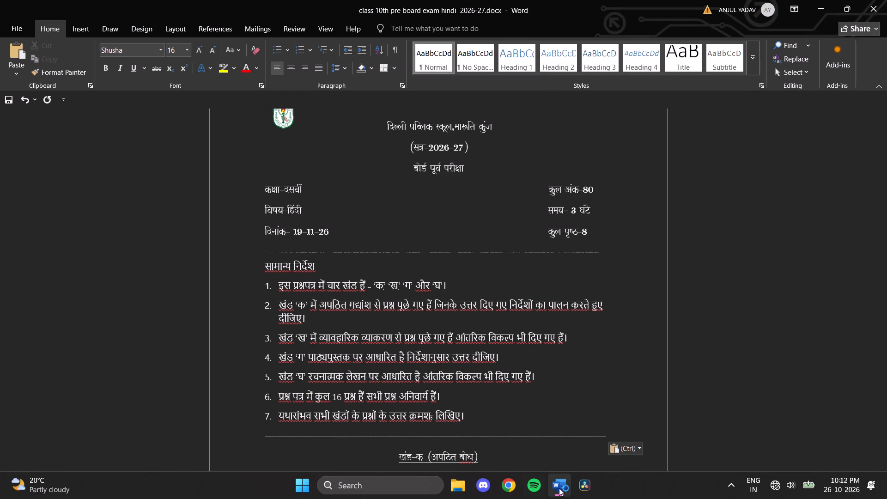
pyautogui.click(571, 434)
pyautogui.scroll(-4, 664, 393)
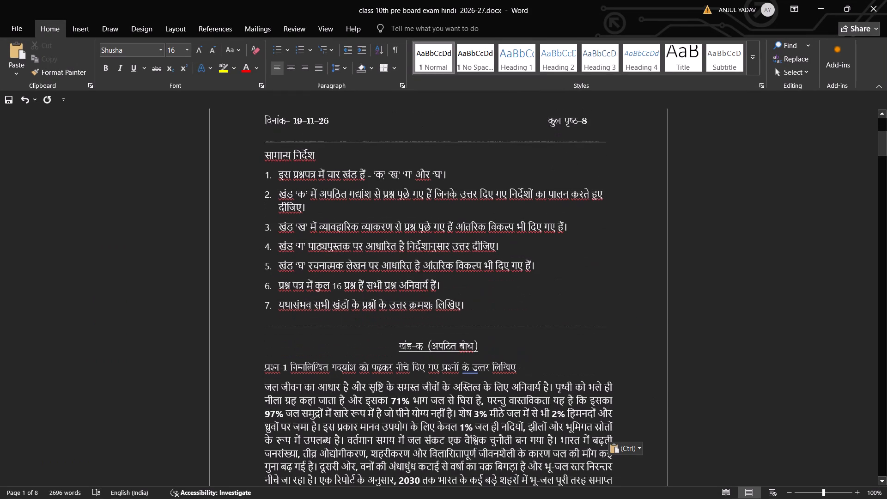
pyautogui.hotkey('ctrl', 'p')
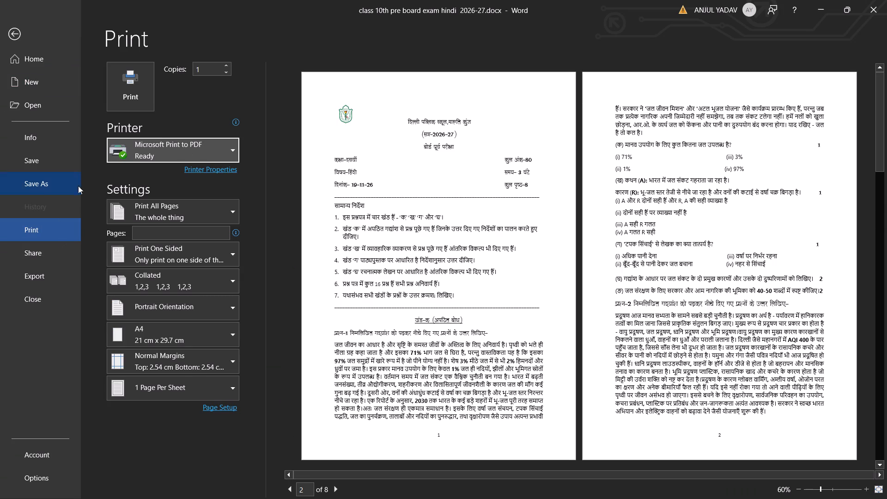
pyautogui.click(137, 95)
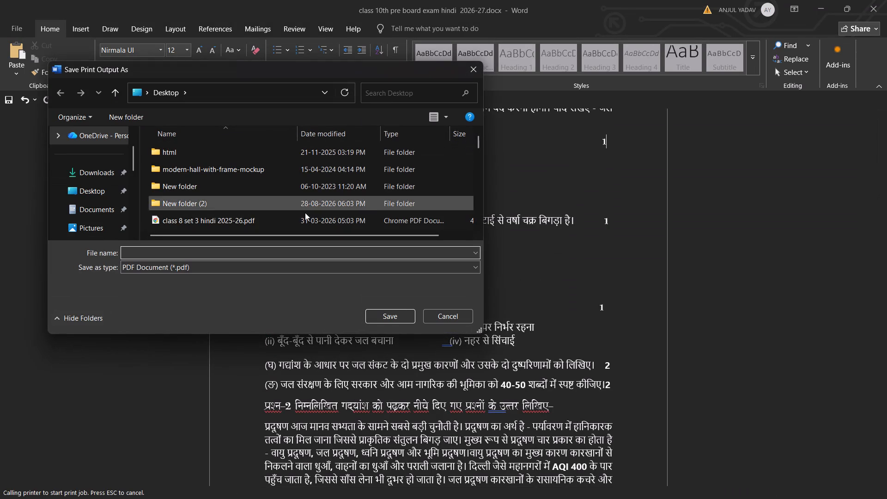
# Save the print output to the Desktop as class 10th pre board exam hindi 2026-27.pdf.
pyautogui.click(244, 250)
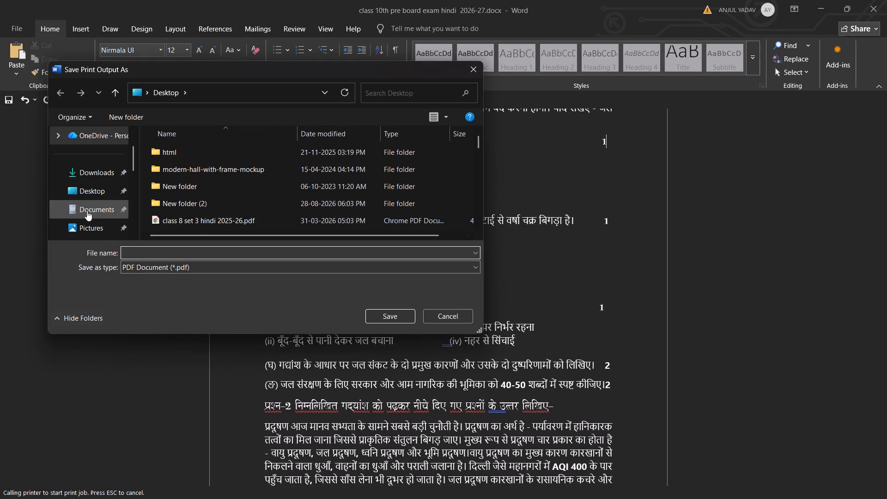
pyautogui.click(97, 197)
pyautogui.click(142, 255)
pyautogui.write('class 10')
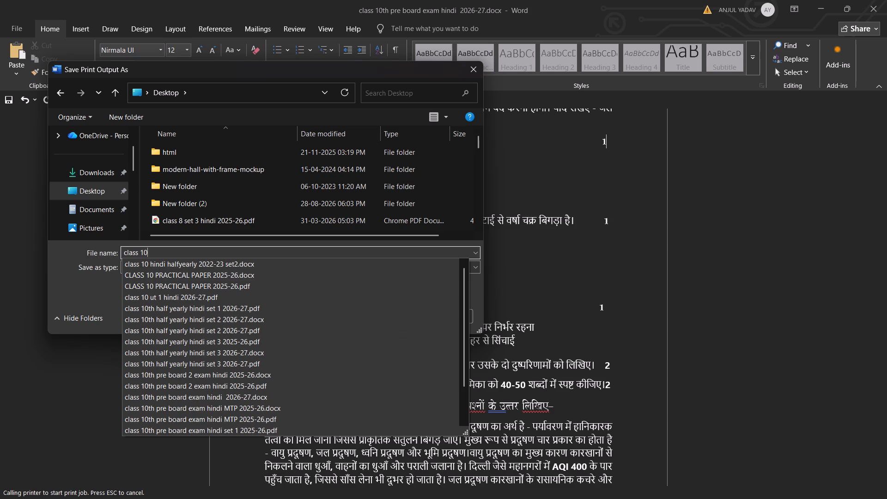
pyautogui.write('th')
pyautogui.press('space')
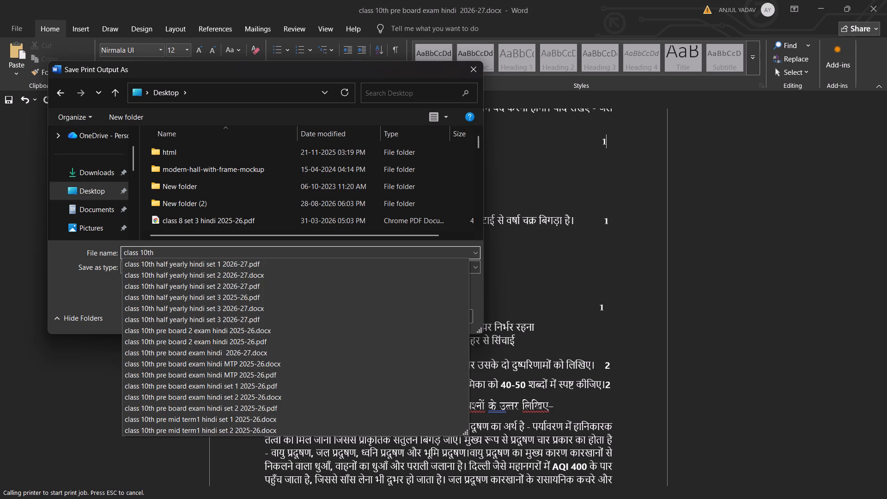
pyautogui.write('pre')
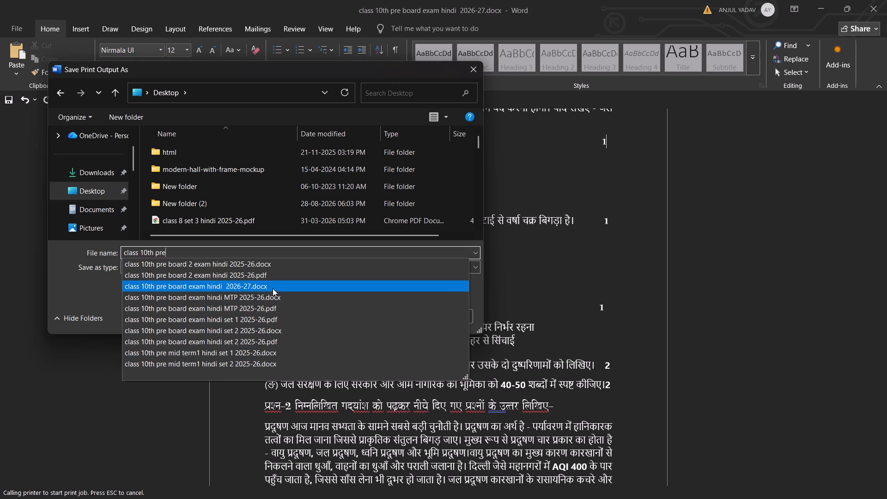
pyautogui.click(273, 288)
pyautogui.click(275, 254)
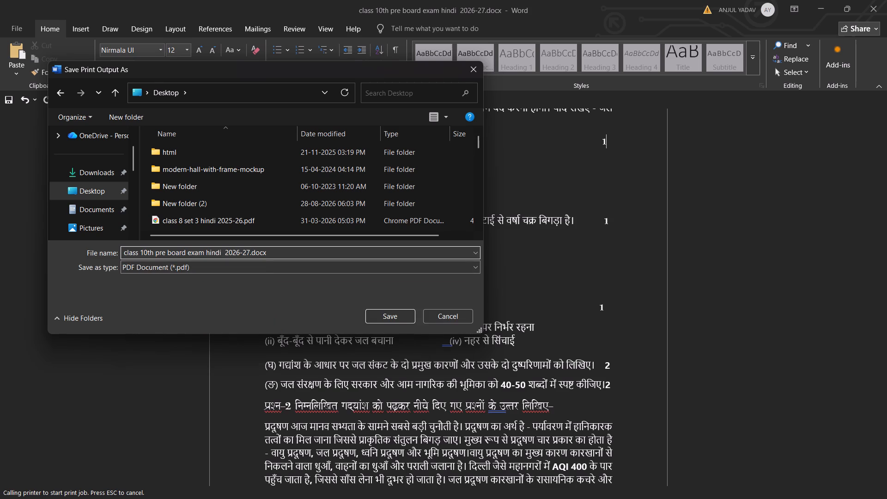
pyautogui.press('BackSpace')
pyautogui.press('BackSpace')
pyautogui.press('BackSpace')
pyautogui.press('BackSpace')
pyautogui.write('pdf')
pyautogui.press('Return')
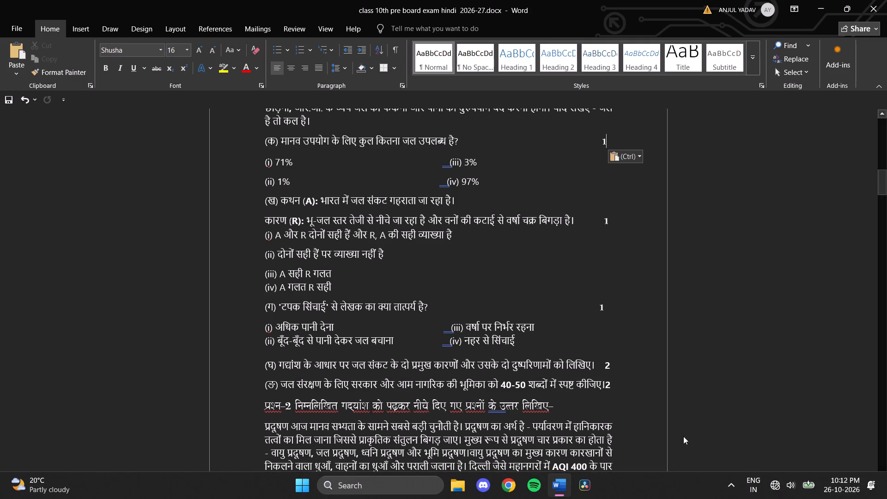
# Close the pre-board exam paper document.
pyautogui.click(707, 399)
pyautogui.click(886, 0)
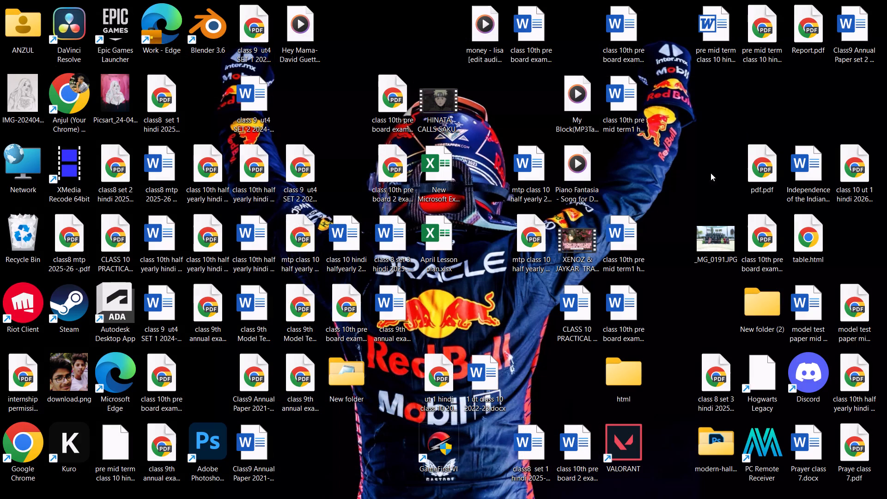
# Move the class 10th pre board exam hindi 2026-27 PDF on the desktop beside the Word file of the same name.
pyautogui.click(170, 377)
pyautogui.moveTo(158, 377); pyautogui.dragTo(658, 315)
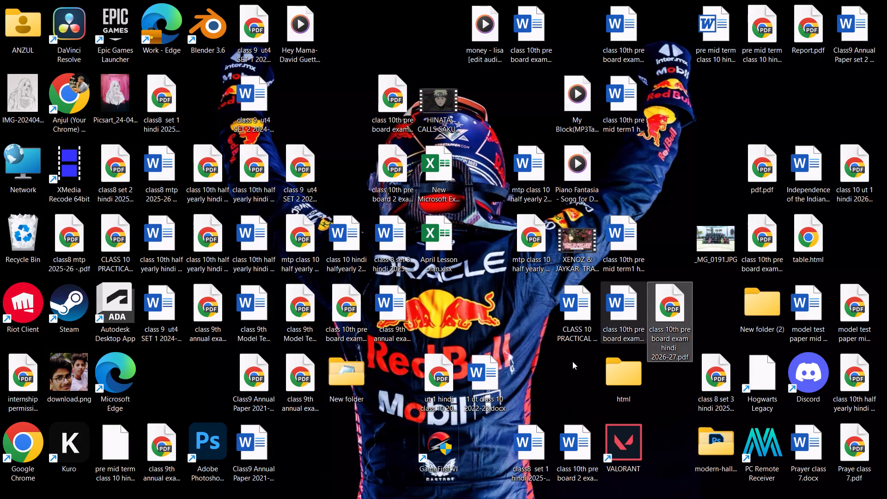
pyautogui.click(554, 365)
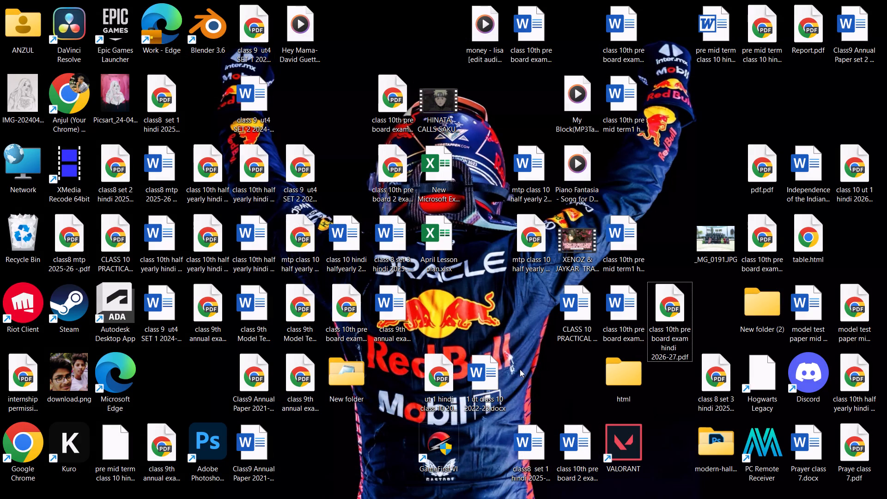
pyautogui.click(670, 391)
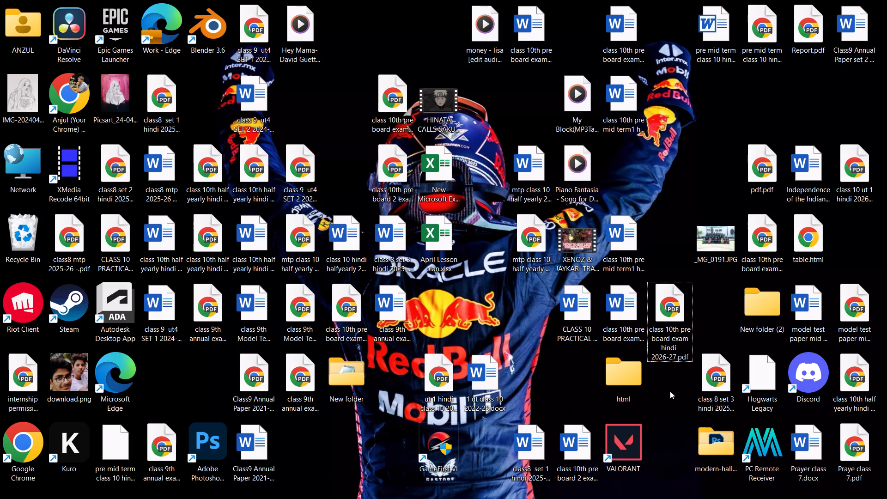
# Open the class 10th pre board exam hindi 2026-27 PDF, examine its questions and marks figures through all pages, and close it.
pyautogui.click(676, 326)
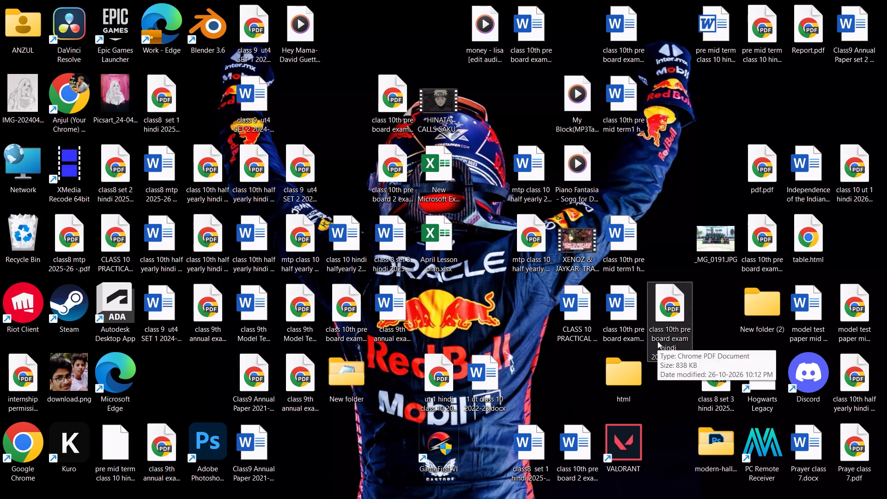
pyautogui.doubleClick(667, 331)
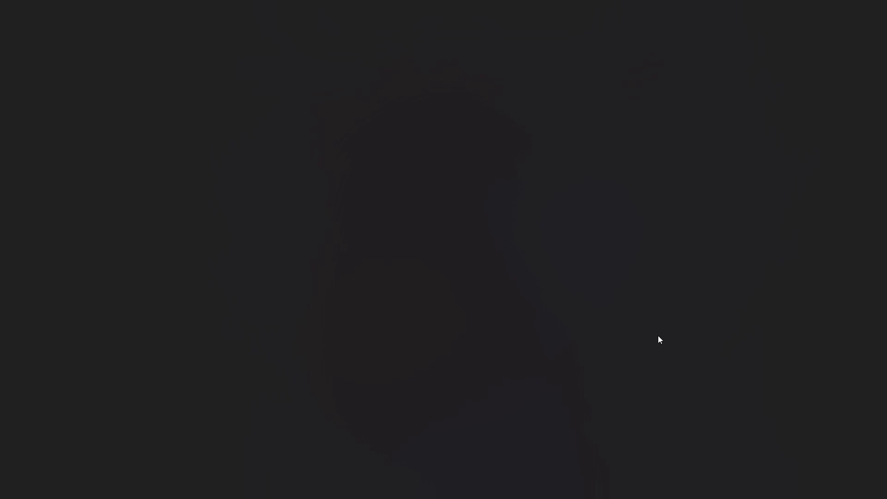
pyautogui.scroll(-5, 701, 327)
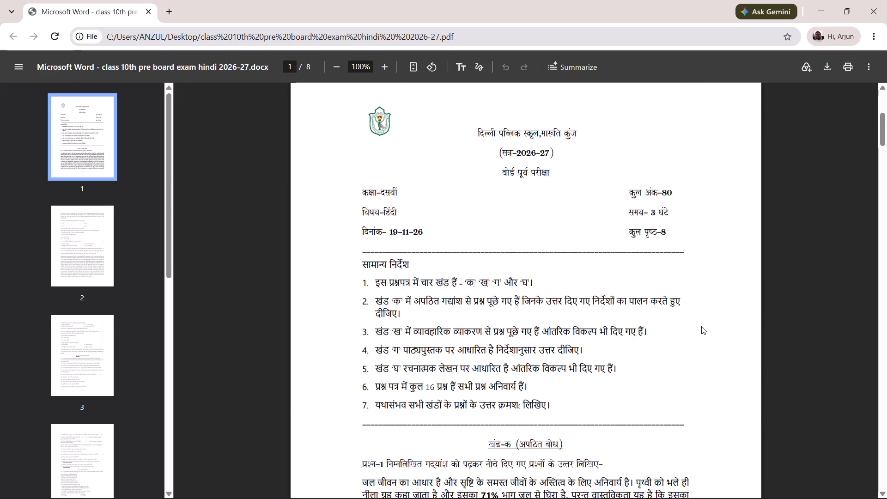
pyautogui.scroll(-9, 701, 326)
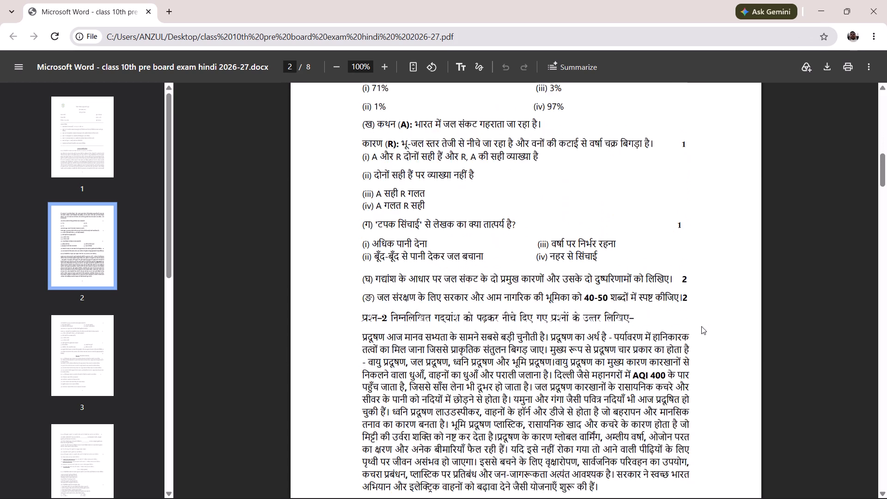
pyautogui.scroll(-3, 701, 326)
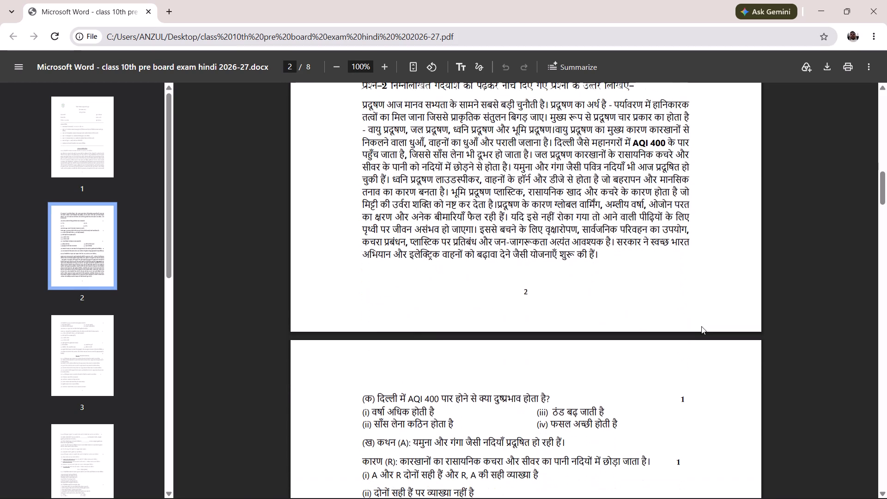
pyautogui.scroll(-3, 701, 326)
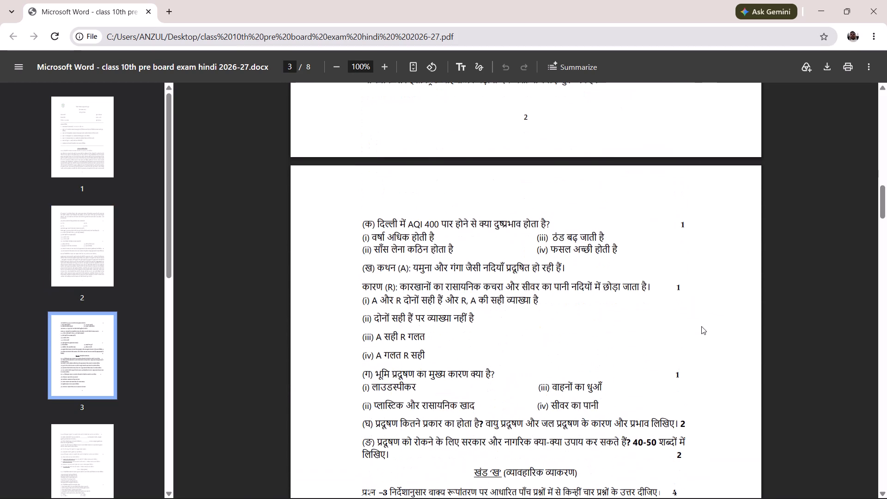
pyautogui.scroll(-4, 701, 326)
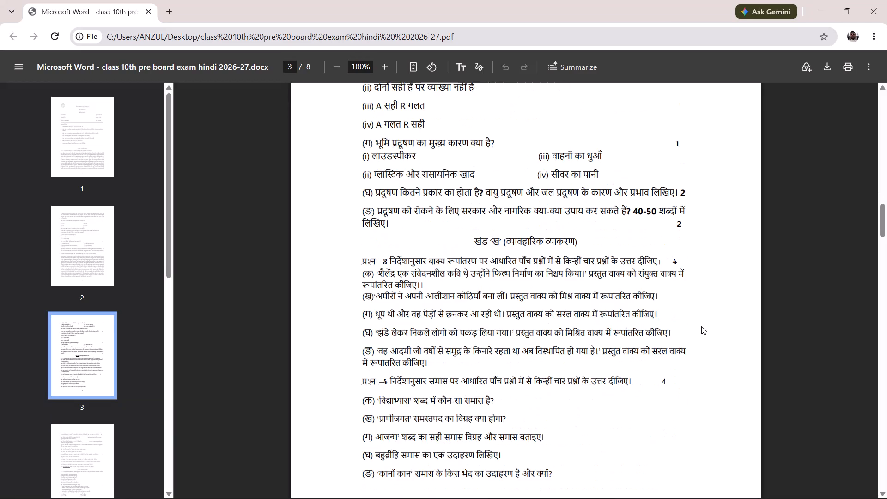
pyautogui.scroll(-12, 701, 326)
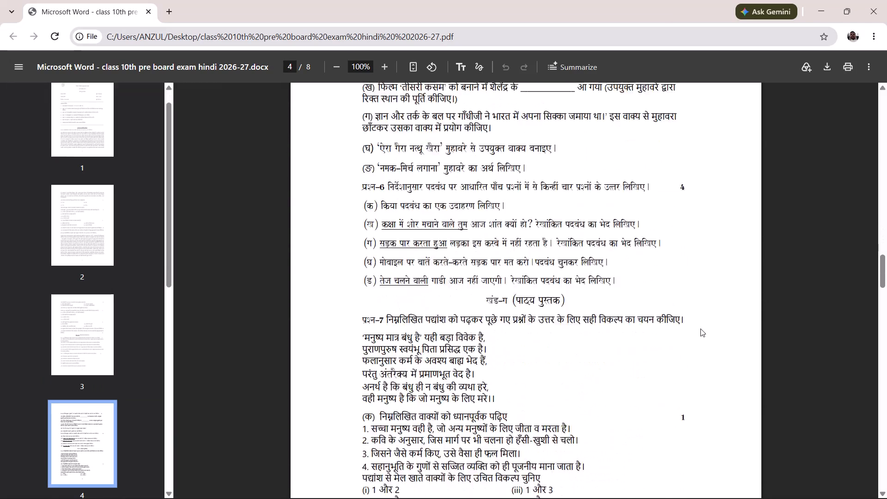
pyautogui.scroll(-19, 706, 327)
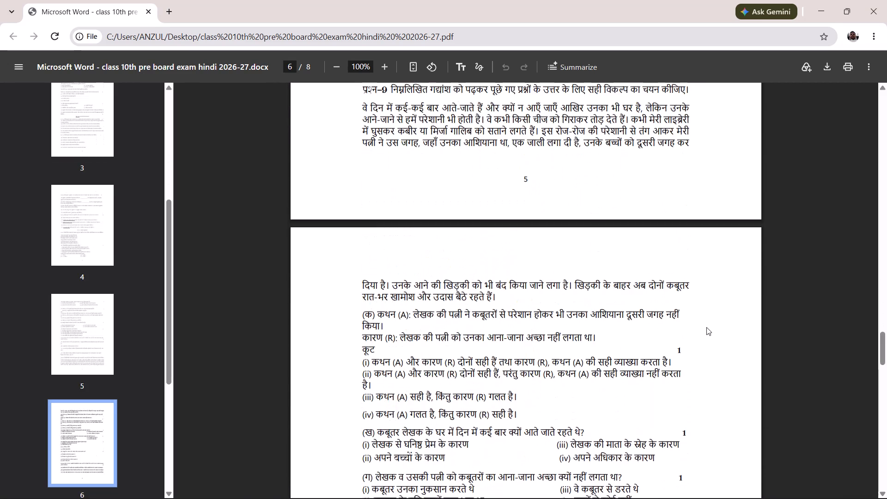
pyautogui.scroll(-19, 706, 327)
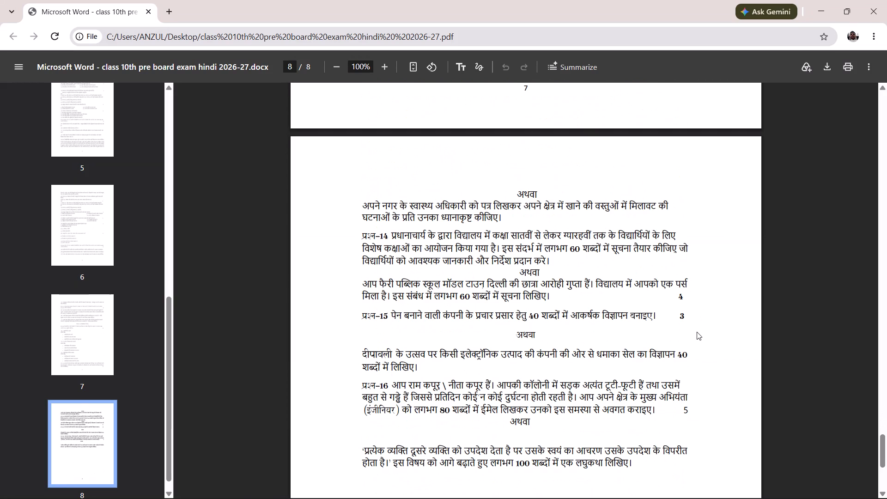
pyautogui.scroll(-8, 694, 348)
pyautogui.scroll(5, 693, 351)
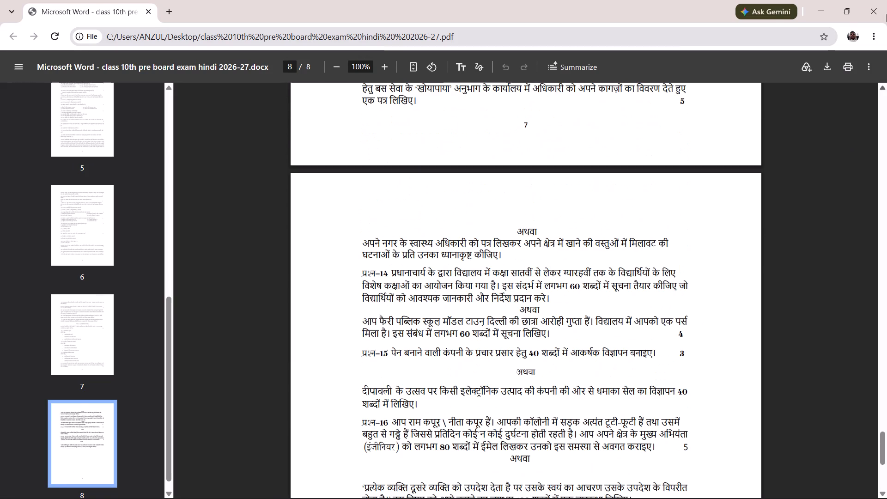
pyautogui.click(886, 0)
# Reopen the class 10th pre board exam hindi 2026-27 Word document and remove the bold from 71% and 1% in the प्रश्न-1 passage.
pyautogui.doubleClick(617, 324)
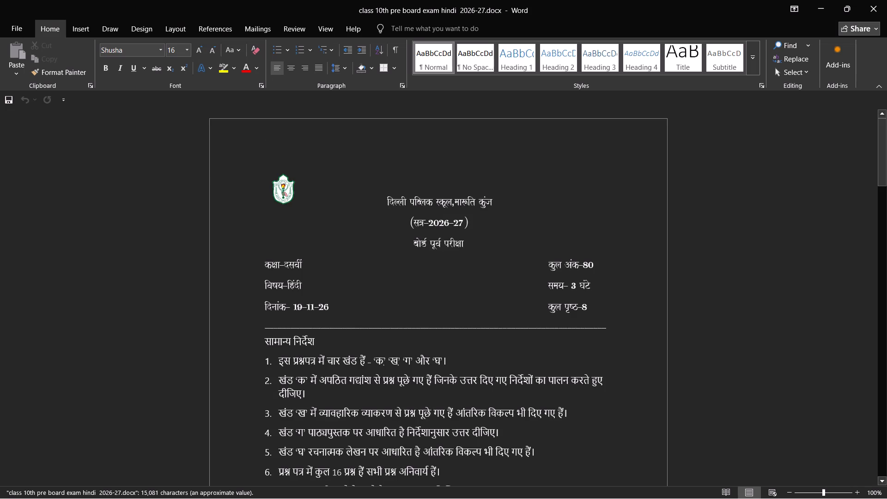
pyautogui.scroll(-11, 620, 293)
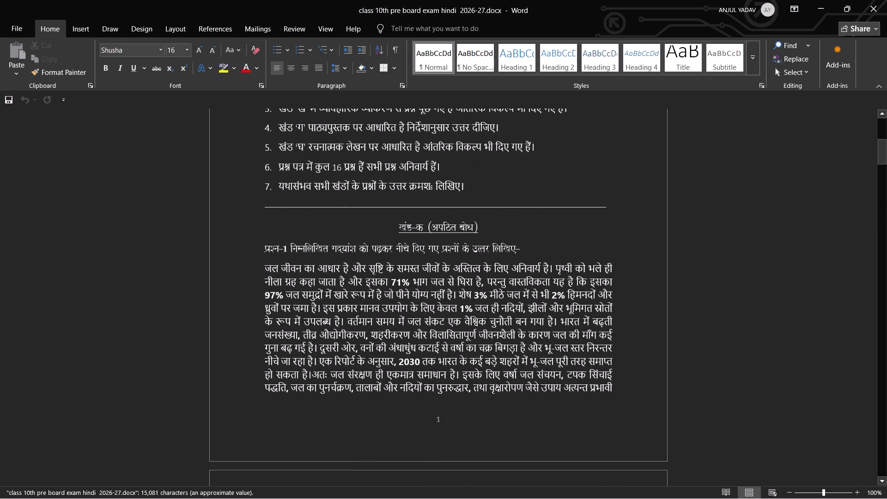
pyautogui.moveTo(393, 283); pyautogui.dragTo(412, 282)
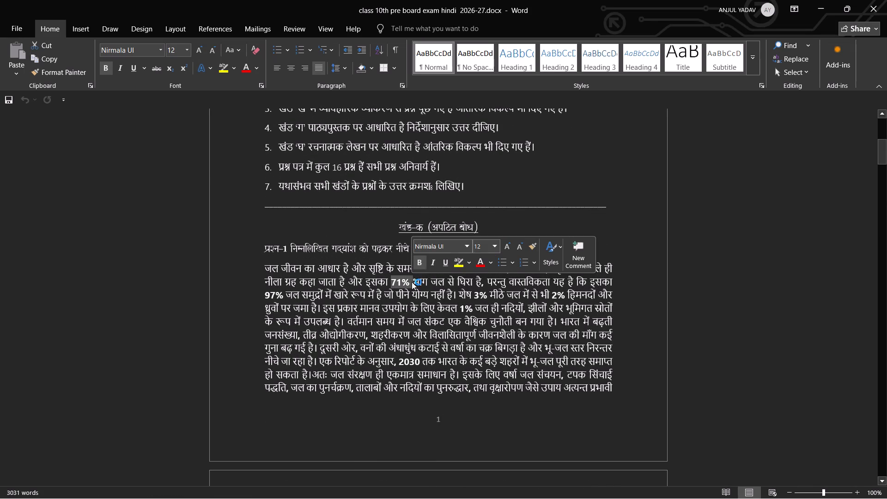
pyautogui.click(421, 267)
pyautogui.click(412, 285)
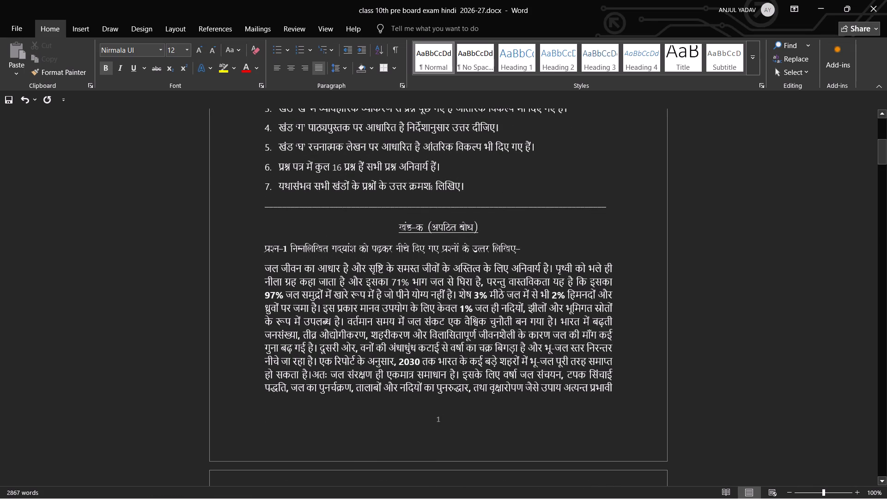
pyautogui.moveTo(460, 310); pyautogui.dragTo(471, 310)
pyautogui.click(479, 291)
pyautogui.click(470, 306)
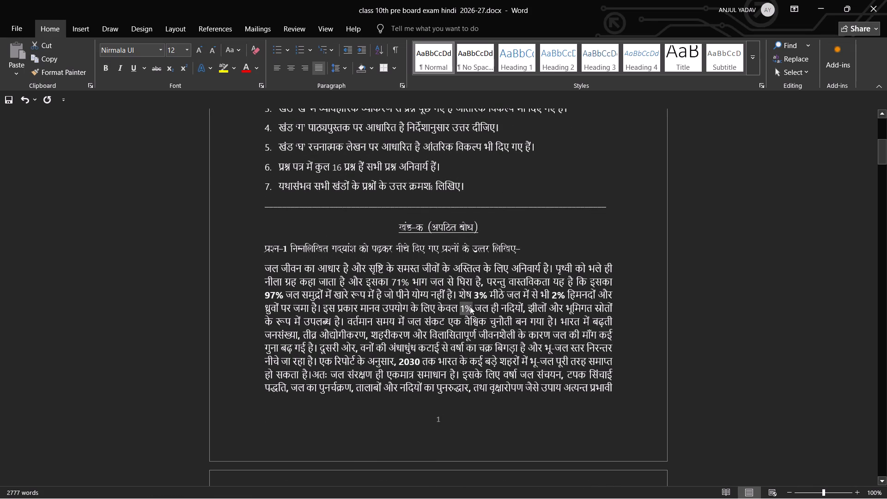
# Remove the bold from 3% and 2% in the प्रश्न-1 passage.
pyautogui.doubleClick(474, 292)
pyautogui.click(481, 280)
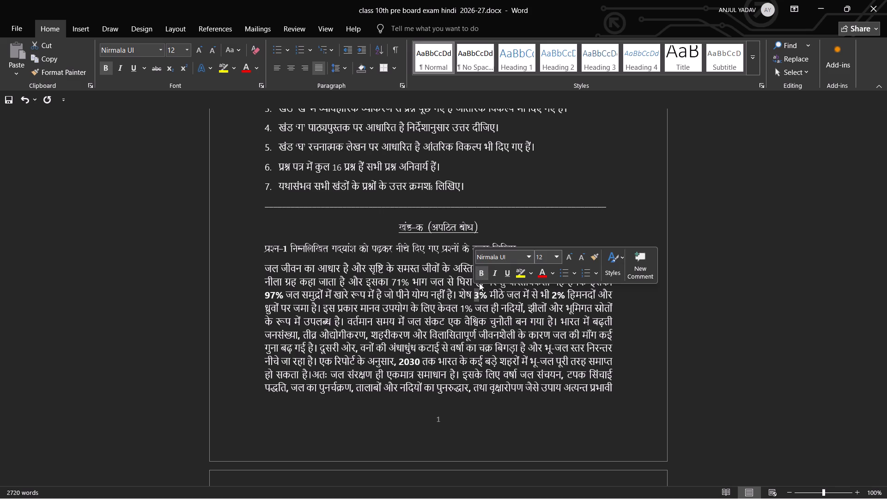
pyautogui.doubleClick(483, 294)
pyautogui.click(492, 275)
pyautogui.doubleClick(553, 293)
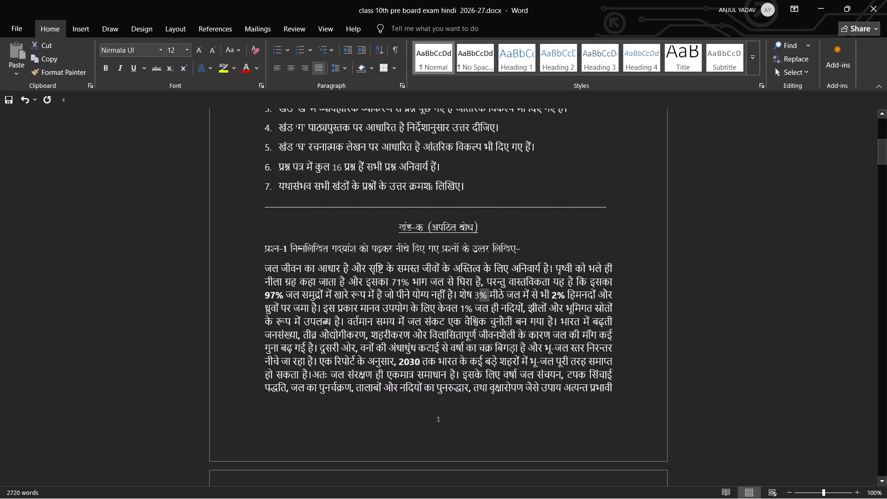
pyautogui.click(559, 277)
pyautogui.doubleClick(559, 298)
pyautogui.click(565, 278)
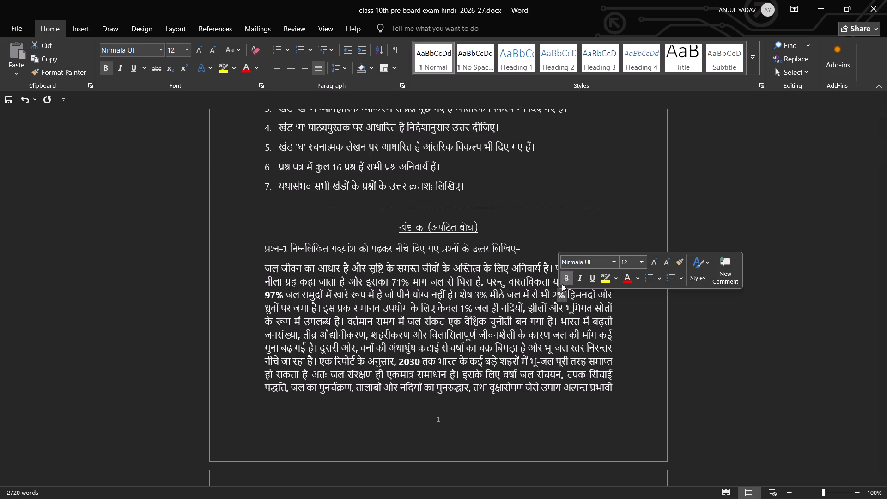
pyautogui.click(563, 292)
# Remove the bold from the year 2030 in the प्रश्न-1 passage.
pyautogui.scroll(-2, 513, 335)
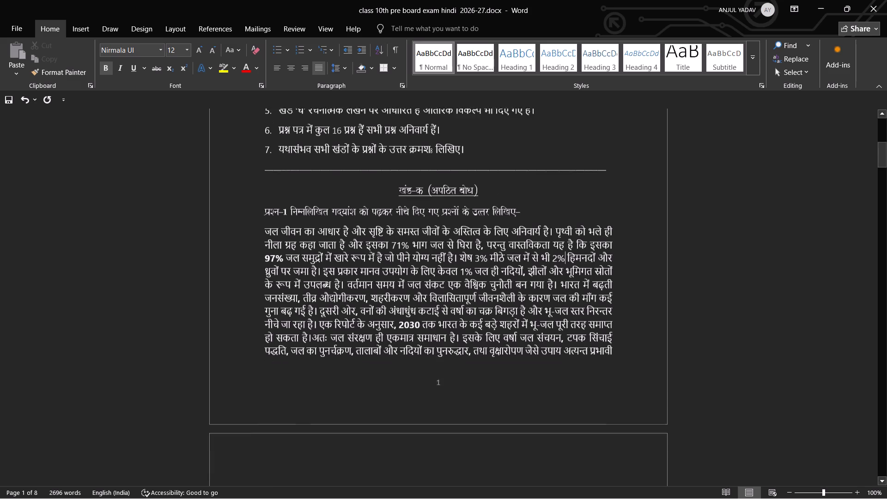
pyautogui.scroll(-4, 506, 309)
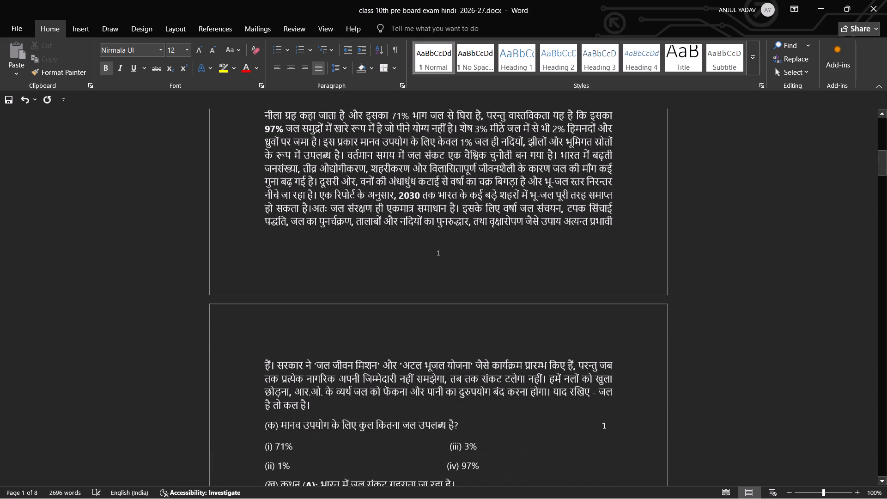
pyautogui.scroll(-2, 506, 310)
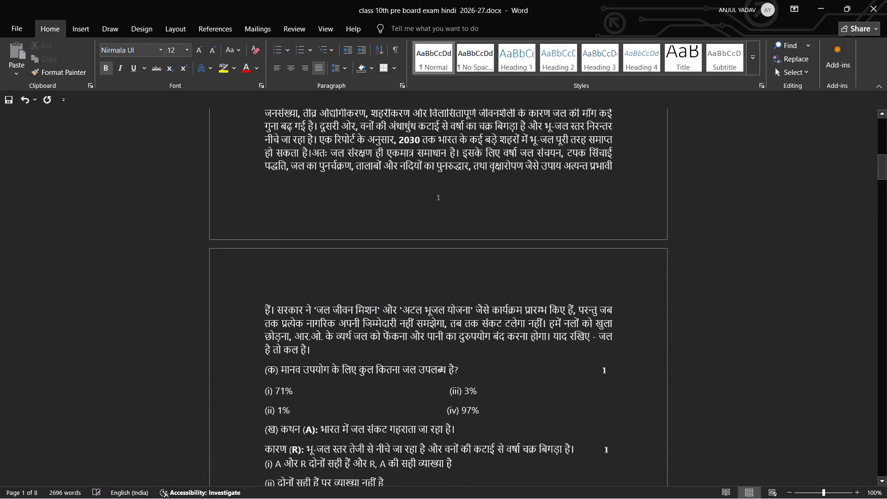
pyautogui.scroll(-5, 446, 318)
pyautogui.scroll(5, 510, 307)
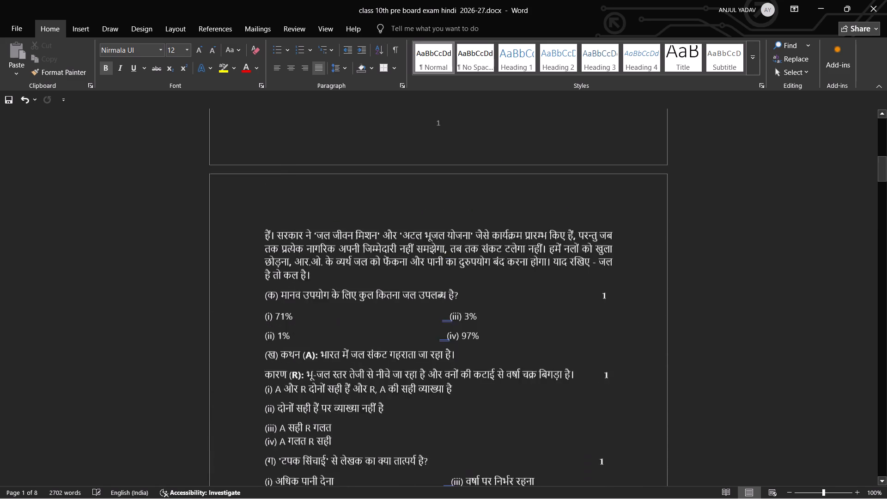
pyautogui.scroll(2, 496, 341)
pyautogui.doubleClick(409, 192)
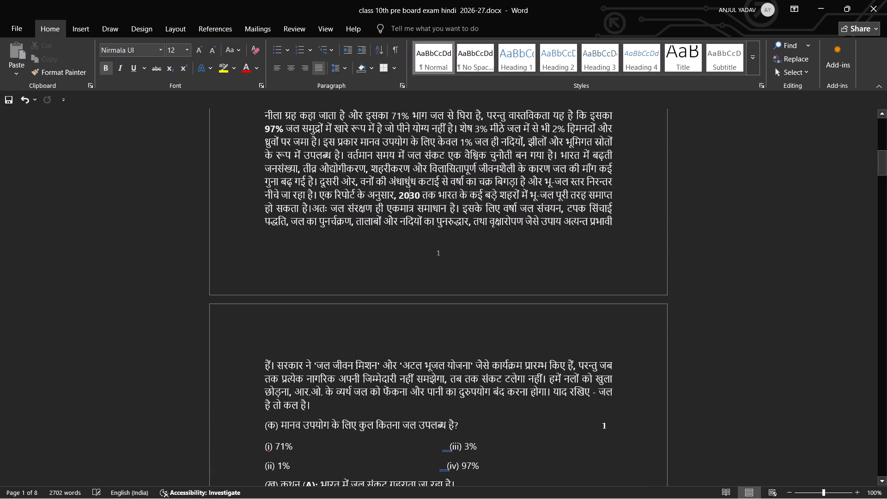
pyautogui.click(417, 167)
pyautogui.click(439, 200)
# Remove the bold from 97% in the प्रश्न-1 passage, including its percent sign.
pyautogui.scroll(1, 456, 288)
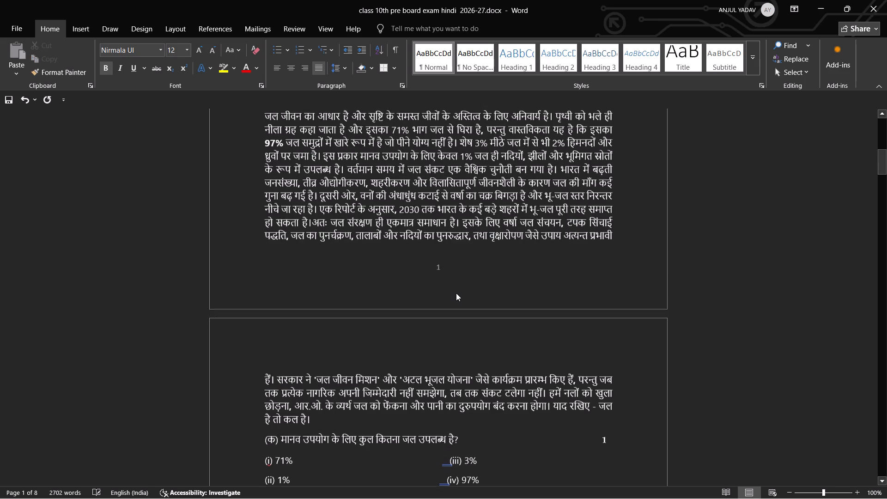
pyautogui.scroll(1, 456, 296)
pyautogui.doubleClick(273, 184)
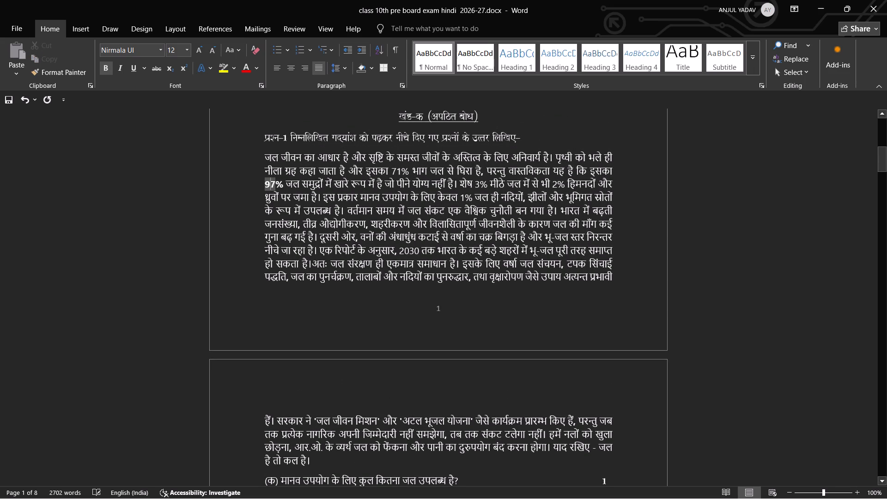
pyautogui.click(281, 169)
pyautogui.doubleClick(278, 183)
pyautogui.click(285, 165)
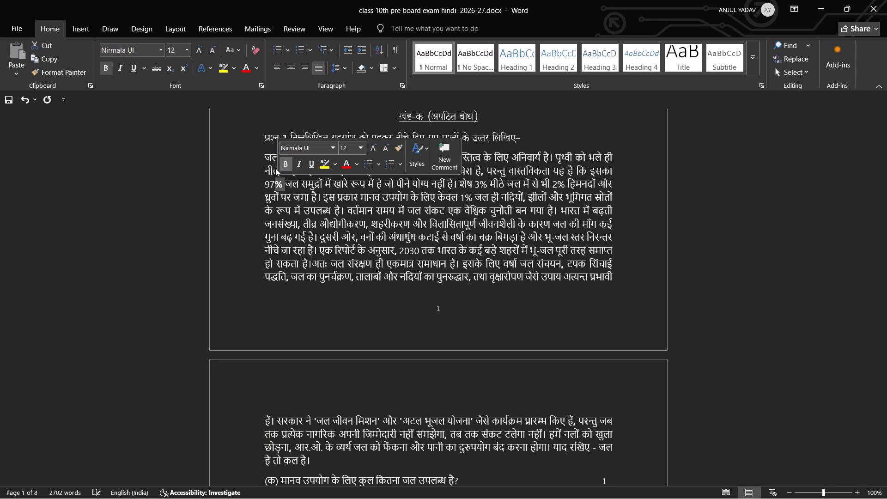
pyautogui.click(261, 182)
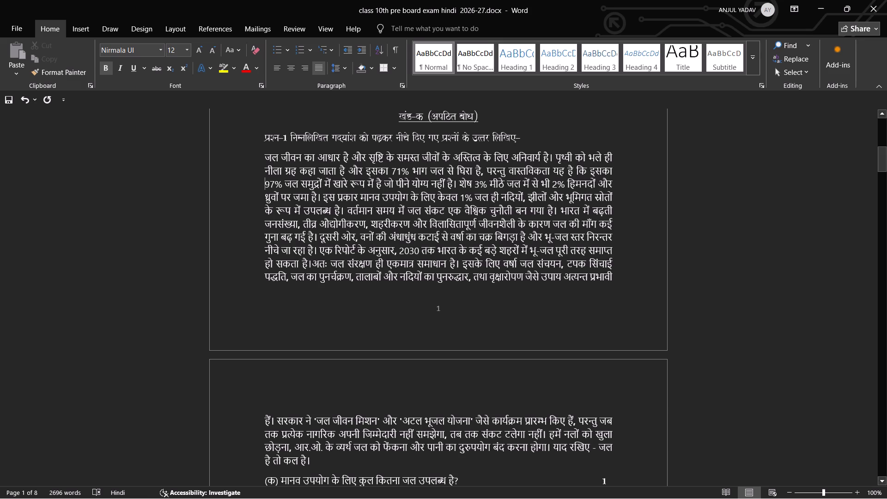
# Set the font of the marks figure 2 at the end of प्रश्न-1 part (घ) to Shusha.
pyautogui.scroll(-6, 384, 224)
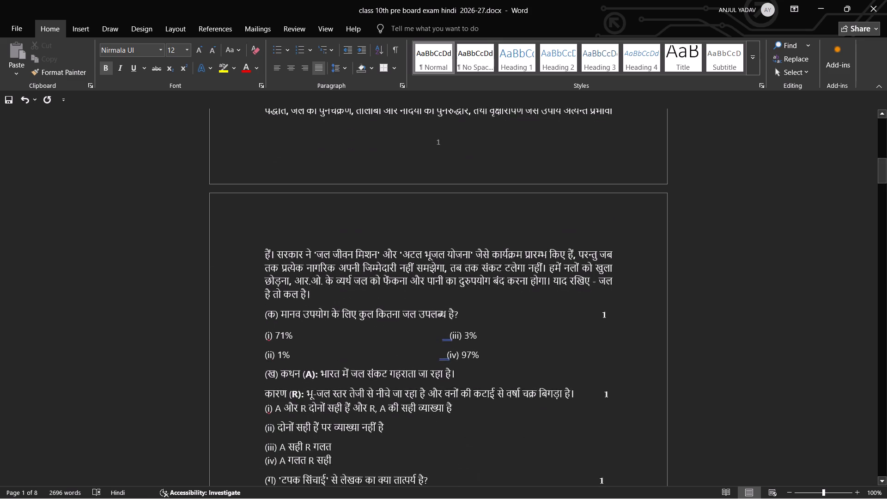
pyautogui.scroll(-5, 406, 260)
pyautogui.scroll(-3, 604, 298)
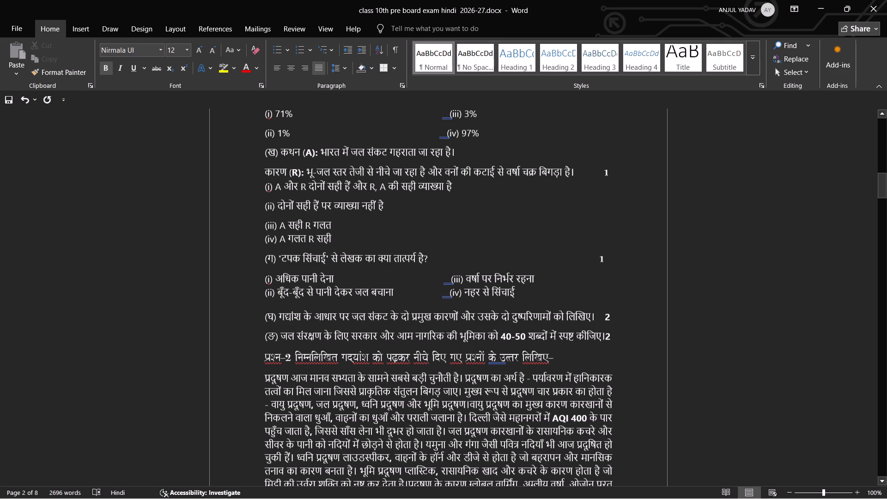
pyautogui.doubleClick(608, 314)
pyautogui.doubleClick(604, 317)
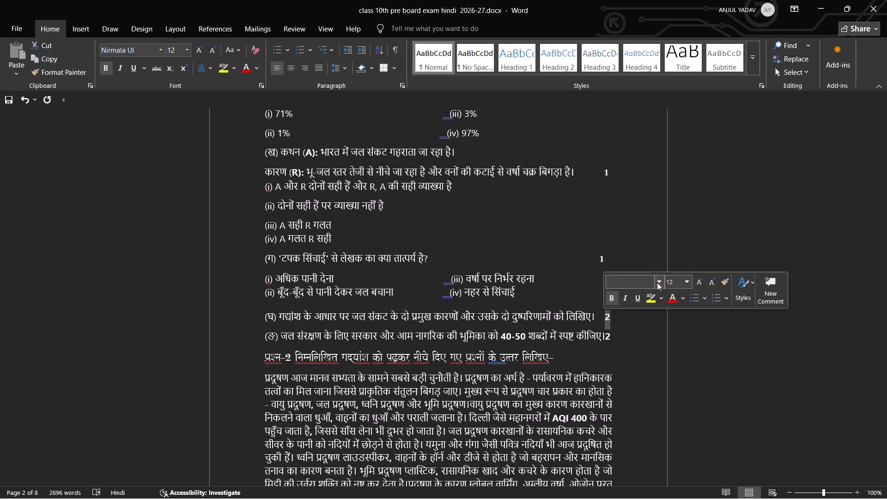
pyautogui.click(657, 282)
pyautogui.click(679, 88)
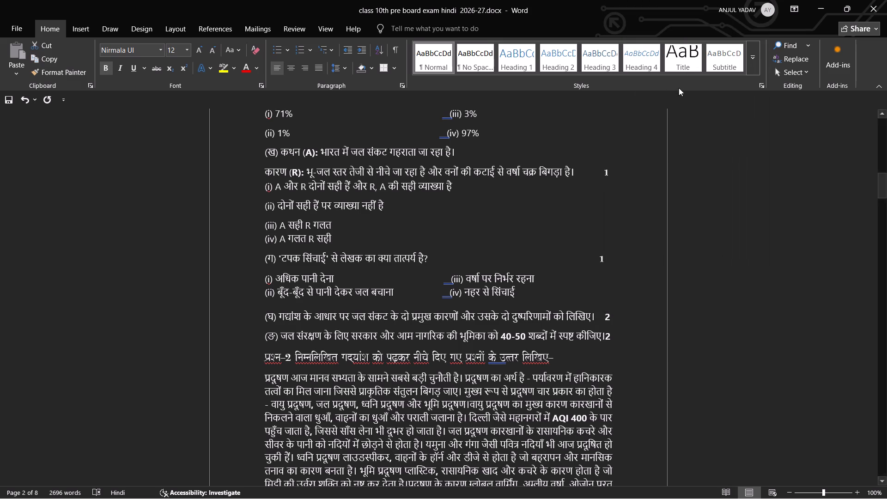
pyautogui.click(618, 319)
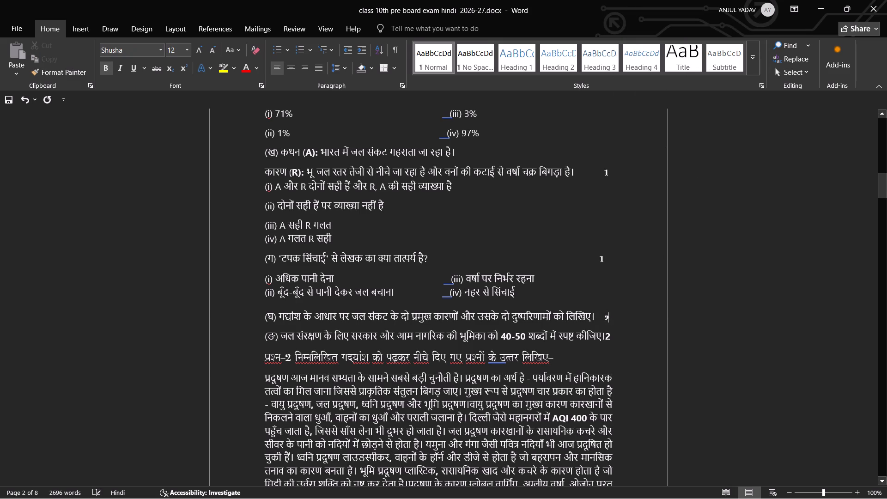
# Copy the Shusha marks figure 2 from part (घ) over the 2 of प्रश्न-1 part (ङ), adding a space before it.
pyautogui.click(605, 321)
pyautogui.hotkey('ctrl', 'c')
pyautogui.doubleClick(609, 337)
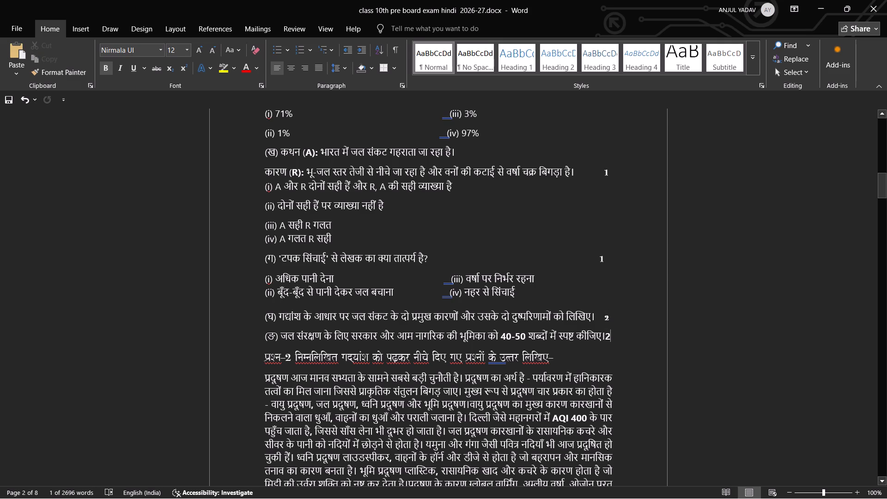
pyautogui.click(608, 338)
pyautogui.hotkey('ctrl', 'v')
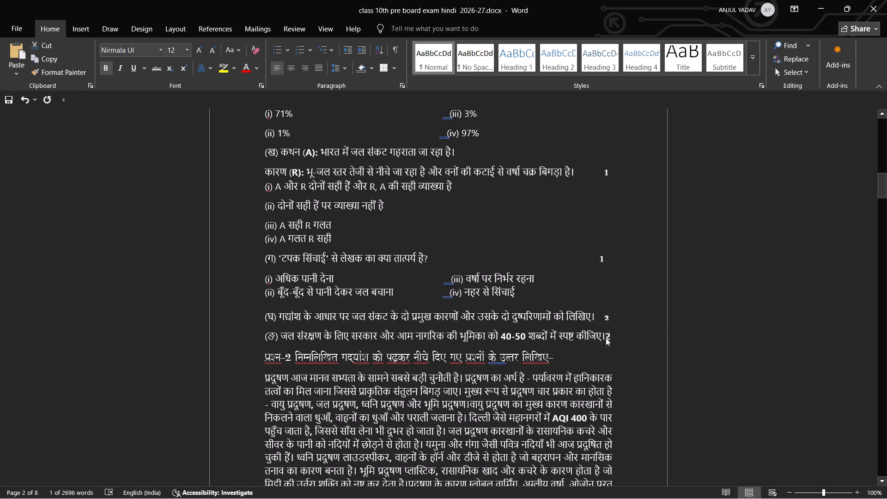
pyautogui.click(606, 339)
pyautogui.press('space')
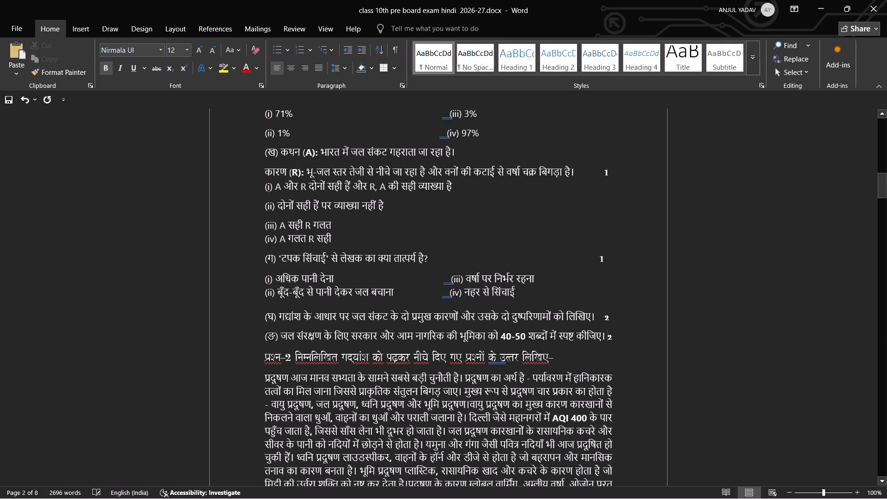
# Remove the bold from AQI 400 in the प्रश्न-2 passage.
pyautogui.scroll(-6, 620, 359)
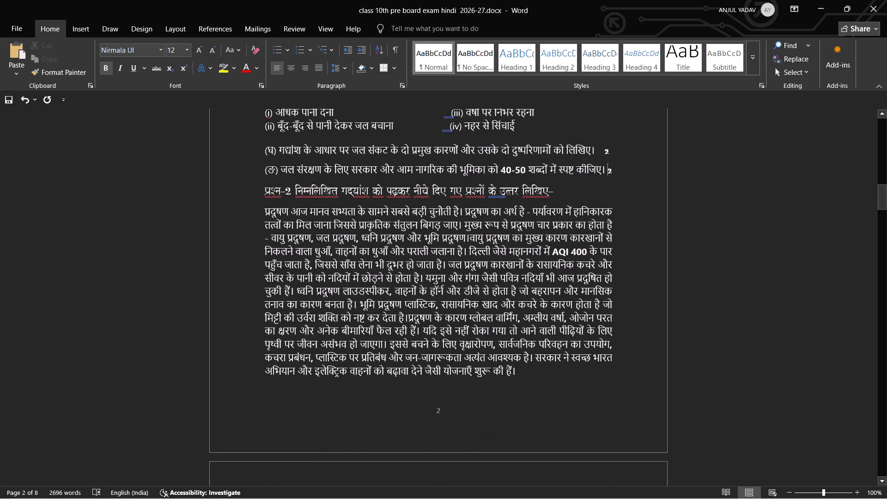
pyautogui.doubleClick(576, 255)
pyautogui.click(584, 234)
pyautogui.doubleClick(560, 249)
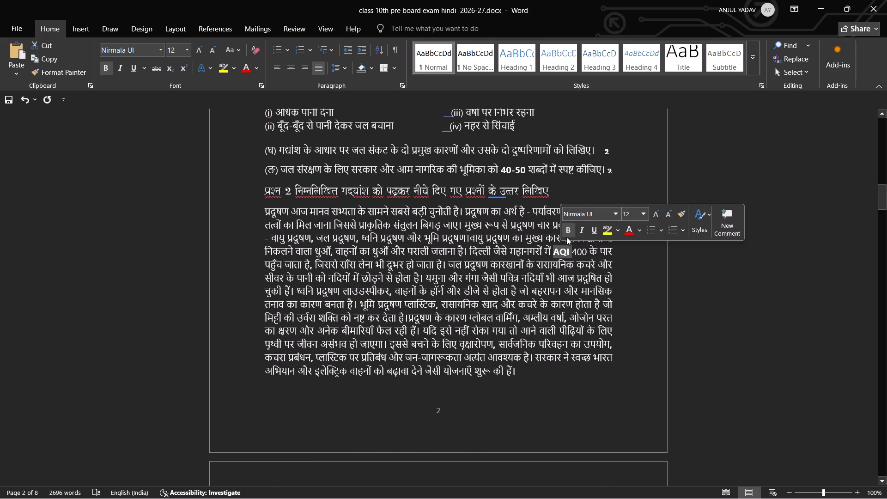
pyautogui.doubleClick(569, 234)
pyautogui.click(562, 249)
pyautogui.doubleClick(556, 250)
pyautogui.click(566, 226)
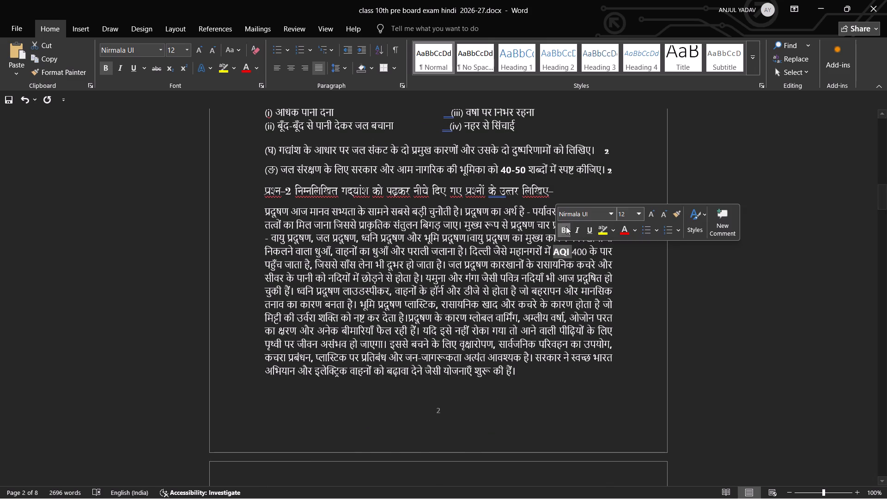
pyautogui.click(570, 249)
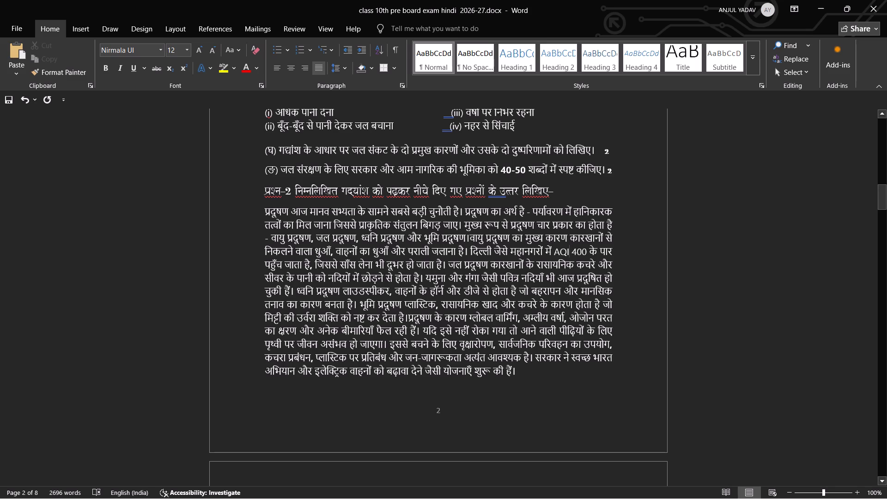
# Replace the marks figures of प्रश्न-2 parts (घ) and (ङ) with the copied Shusha 2.
pyautogui.scroll(-9, 530, 370)
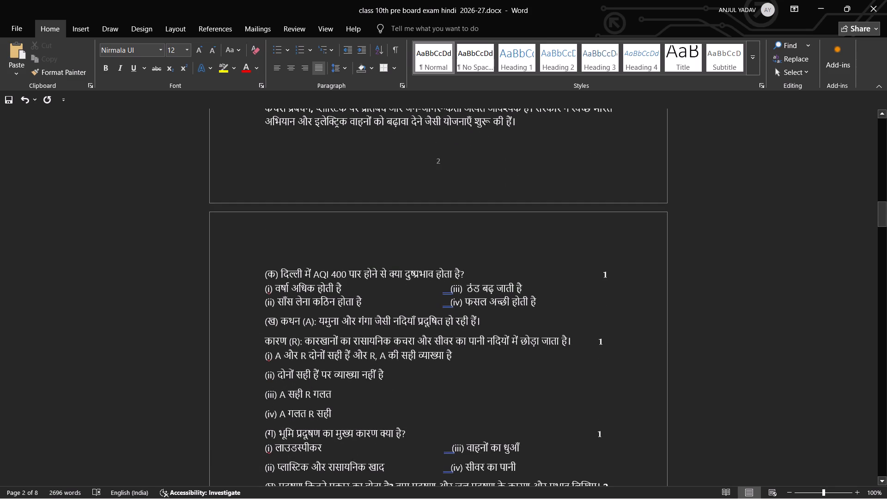
pyautogui.scroll(-6, 574, 312)
pyautogui.doubleClick(605, 323)
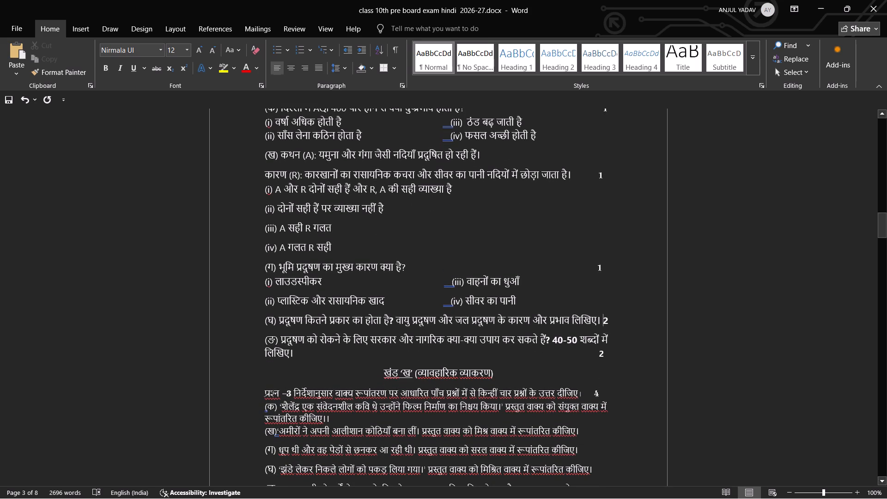
pyautogui.hotkey('ctrl', 'v')
pyautogui.doubleClick(599, 352)
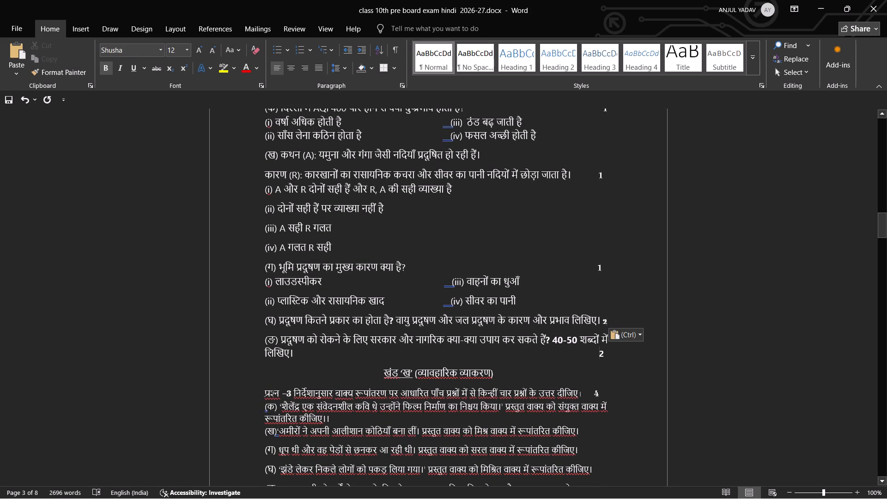
pyautogui.hotkey('ctrl', 'v')
# Check the marks figures of प्रश्न-3 and प्रश्न-4 in the खंड 'ख' grammar section.
pyautogui.scroll(-3, 567, 352)
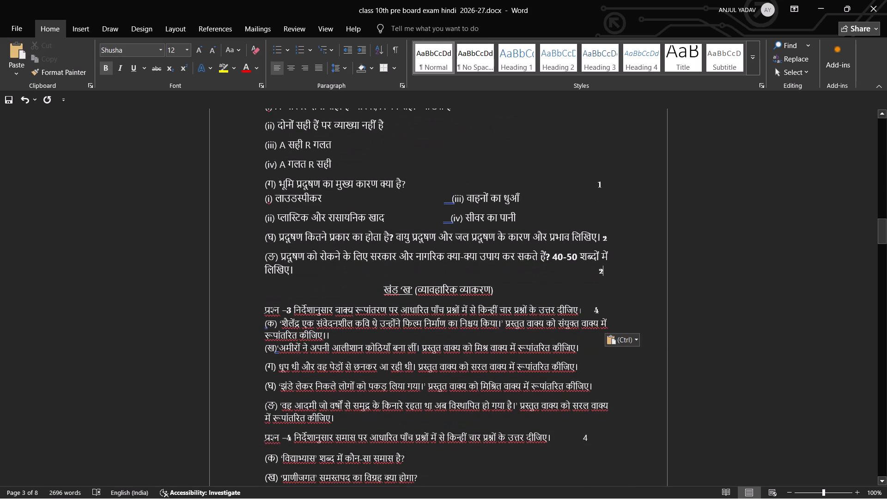
pyautogui.scroll(-5, 580, 319)
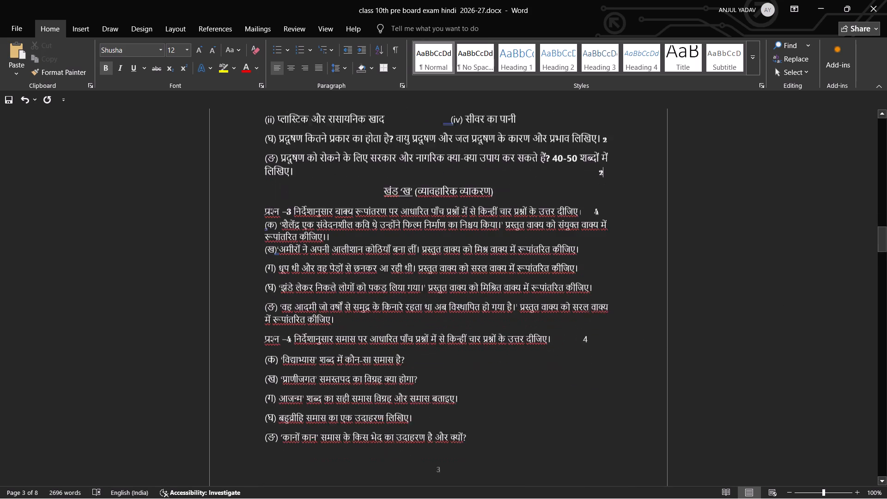